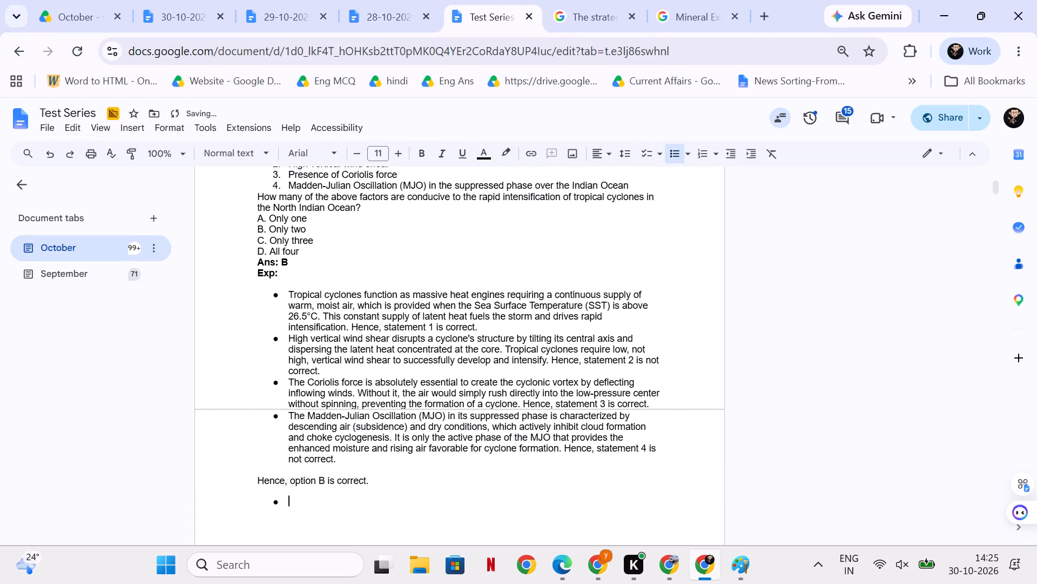
Bold the closing "Hence, statement …" sentence of each of the four explanation bullets.
{"action": "left_click_drag", "start_coordinate": [489, 322], "coordinate": [385, 333]}
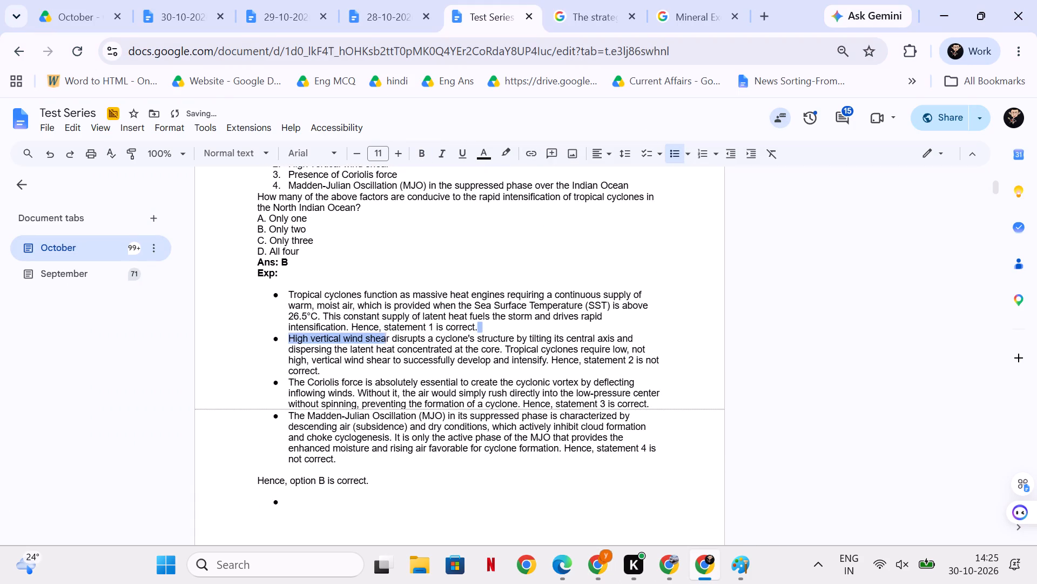
{"action": "left_click_drag", "start_coordinate": [385, 333], "coordinate": [348, 331]}
{"action": "key", "text": "ctrl+b"}
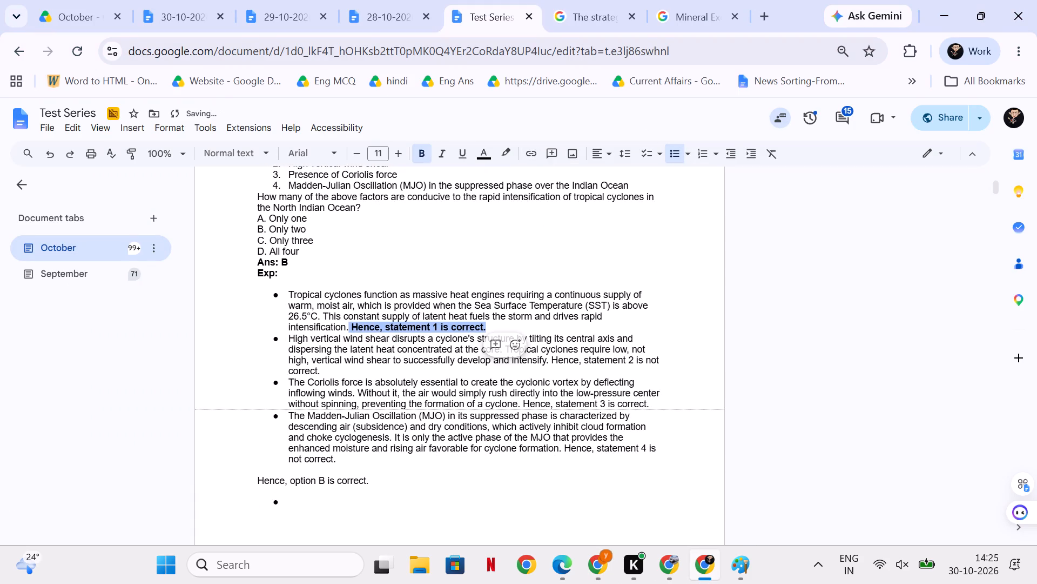
{"action": "left_click_drag", "start_coordinate": [549, 361], "coordinate": [561, 372]}
{"action": "key", "text": "ctrl+b"}
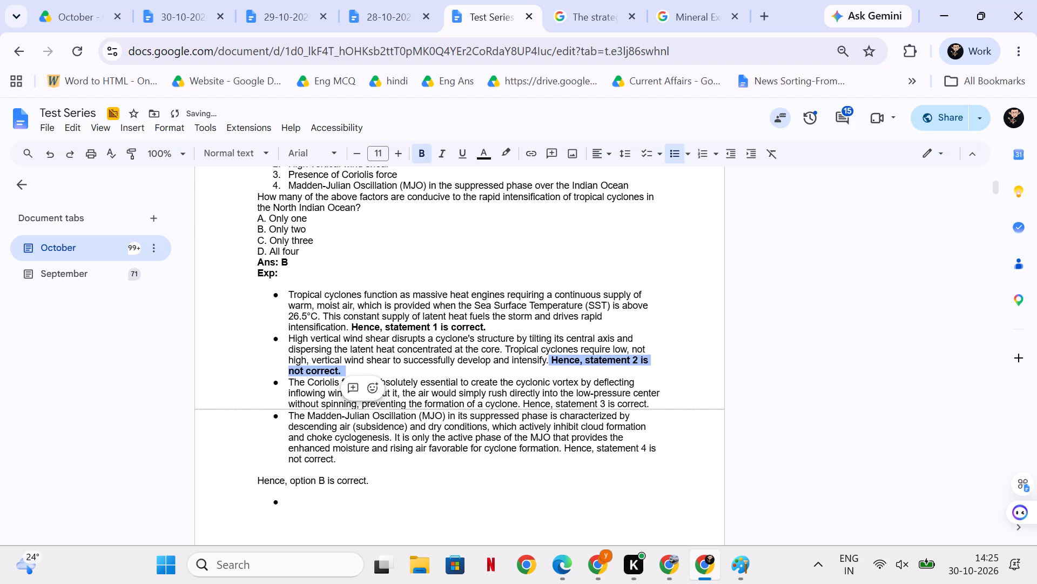
{"action": "left_click", "coordinate": [524, 406]}
{"action": "left_click_drag", "start_coordinate": [524, 406], "coordinate": [670, 402]}
{"action": "key", "text": "ctrl+b"}
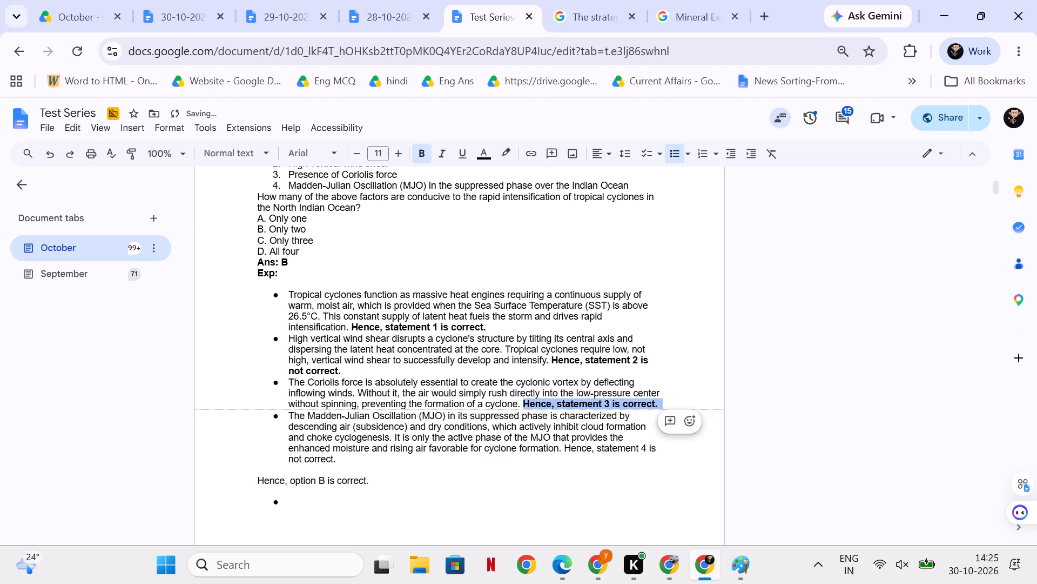
{"action": "left_click", "coordinate": [502, 432]}
{"action": "left_click_drag", "start_coordinate": [566, 443], "coordinate": [582, 459]}
{"action": "key", "text": "ctrl+b"}
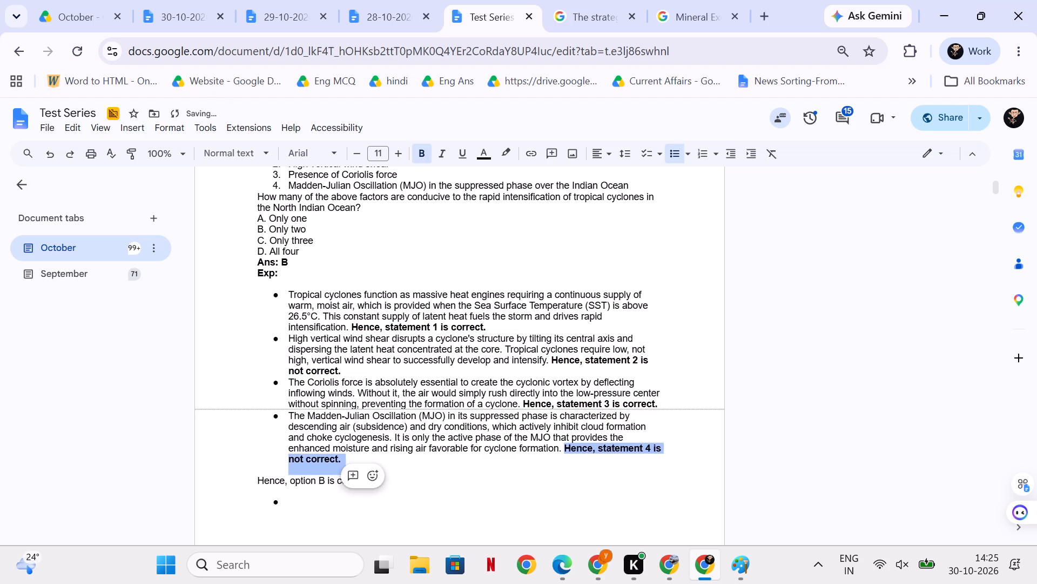
Remove the empty bullet below "Hence, option B is correct.", leaving a plain blank line there.
{"action": "left_click", "coordinate": [504, 476]}
{"action": "key", "text": "Down"}
{"action": "key", "text": "BackSpace"}
{"action": "key", "text": "BackSpace"}
{"action": "key", "text": "BackSpace"}
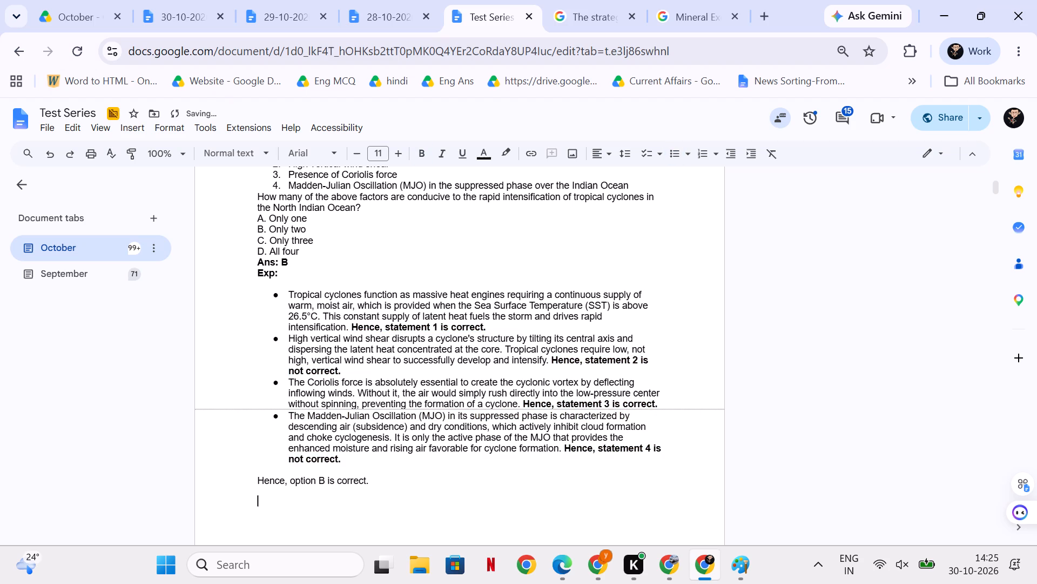
Bold the "Hence, option B is correct." line below the four explanation bullets.
{"action": "key", "text": "ctrl+shift+Left"}
{"action": "key", "text": "ctrl+shift+Left"}
{"action": "key", "text": "ctrl+shift+Left"}
{"action": "key", "text": "ctrl+shift+Left"}
{"action": "key", "text": "ctrl+shift+Left"}
{"action": "key", "text": "ctrl+shift+Left"}
{"action": "key", "text": "ctrl+shift+Left"}
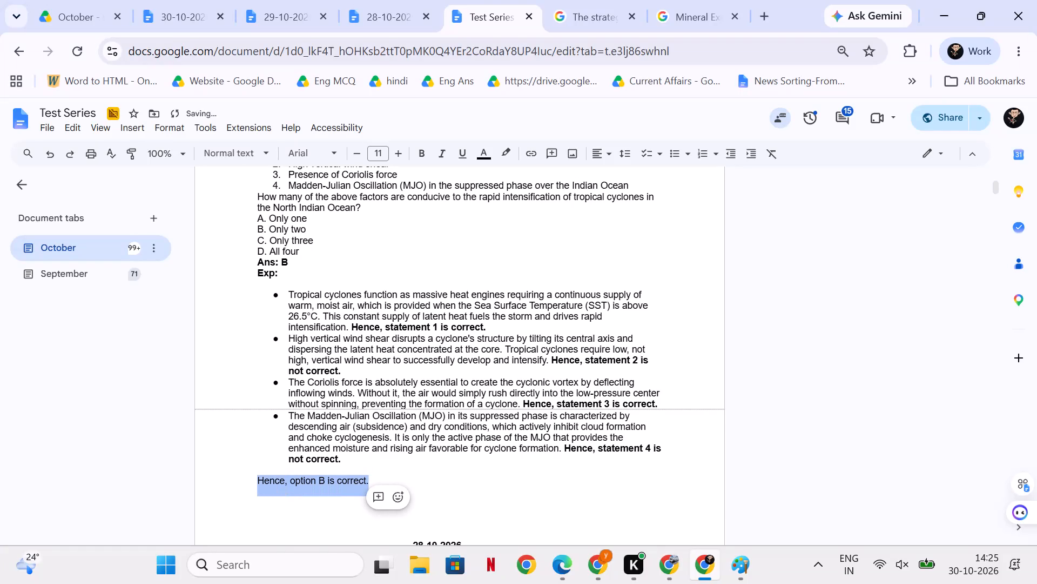
{"action": "key", "text": "ctrl+shift+Return"}
{"action": "key", "text": "Return"}
{"action": "key", "text": "ctrl+z"}
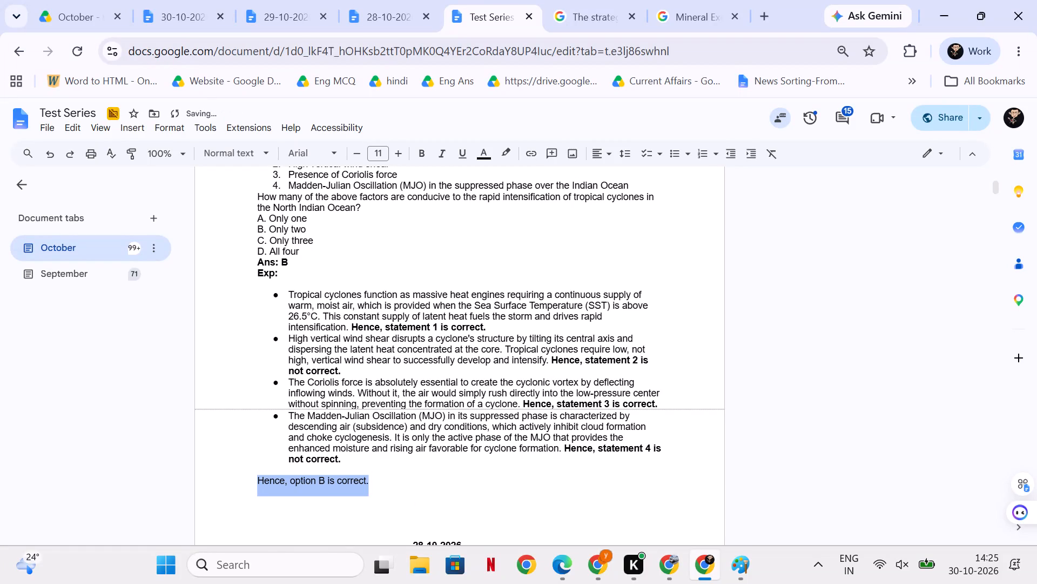
{"action": "key", "text": "b"}
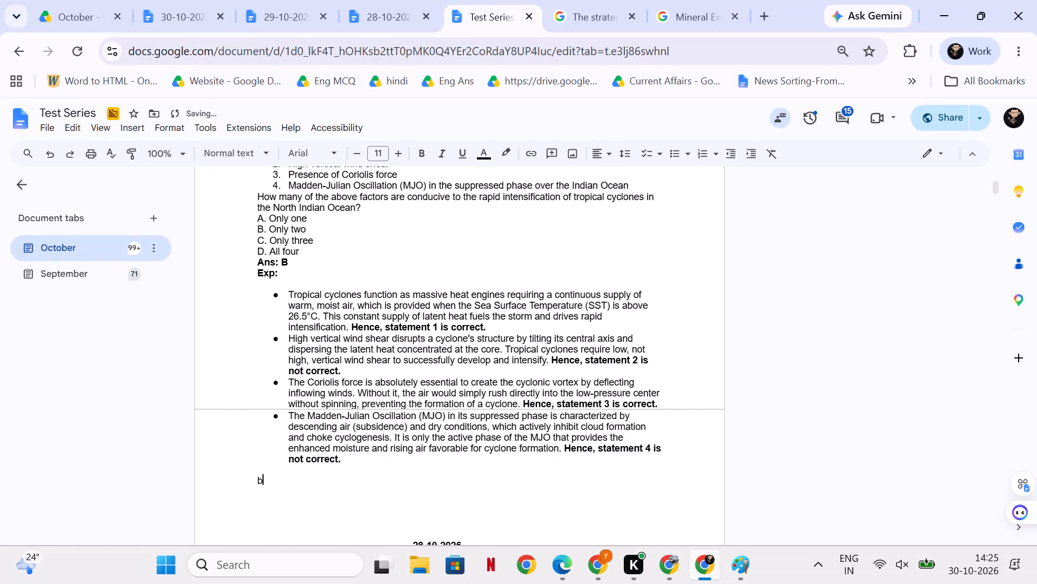
{"action": "key", "text": "ctrl+z"}
{"action": "key", "text": "ctrl+b"}
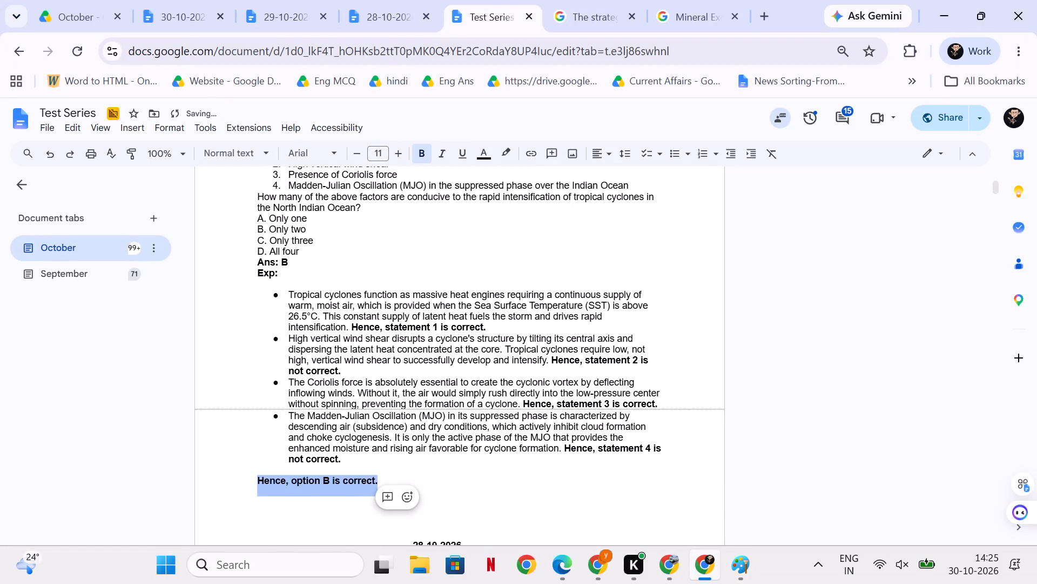
Add a bold "Read more" line below "Hence, option B is correct." and a "##" line beneath it.
{"action": "key", "text": "Right"}
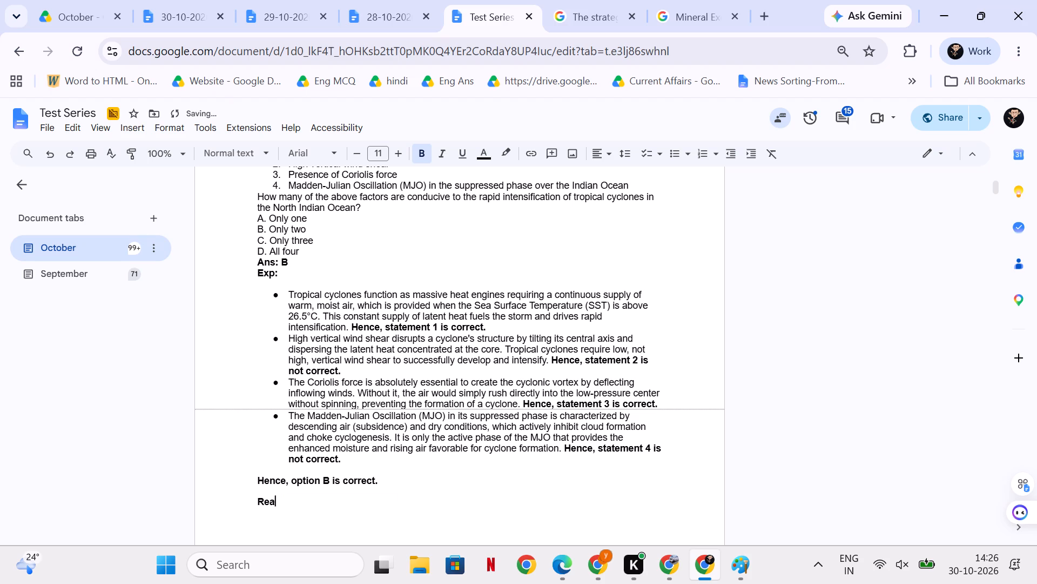
{"action": "key", "text": "BackSpace"}
{"action": "type", "text": "more"}
{"action": "key", "text": "Return"}
{"action": "type", "text": "##"}
Apply custom spacing to the whole Geography question block through "##": line spacing 1, paragraph spacing 0 before and 0 after.
{"action": "scroll", "coordinate": [373, 320], "scroll_direction": "up", "scroll_amount": 1}
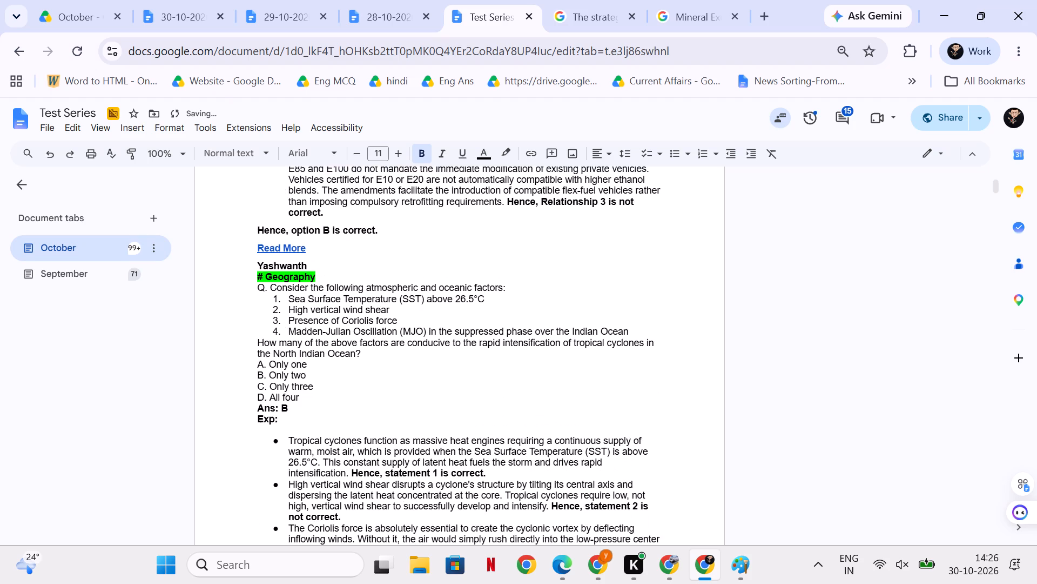
{"action": "scroll", "coordinate": [373, 320], "scroll_direction": "up", "scroll_amount": 1}
{"action": "left_click_drag", "start_coordinate": [251, 267], "coordinate": [350, 384]}
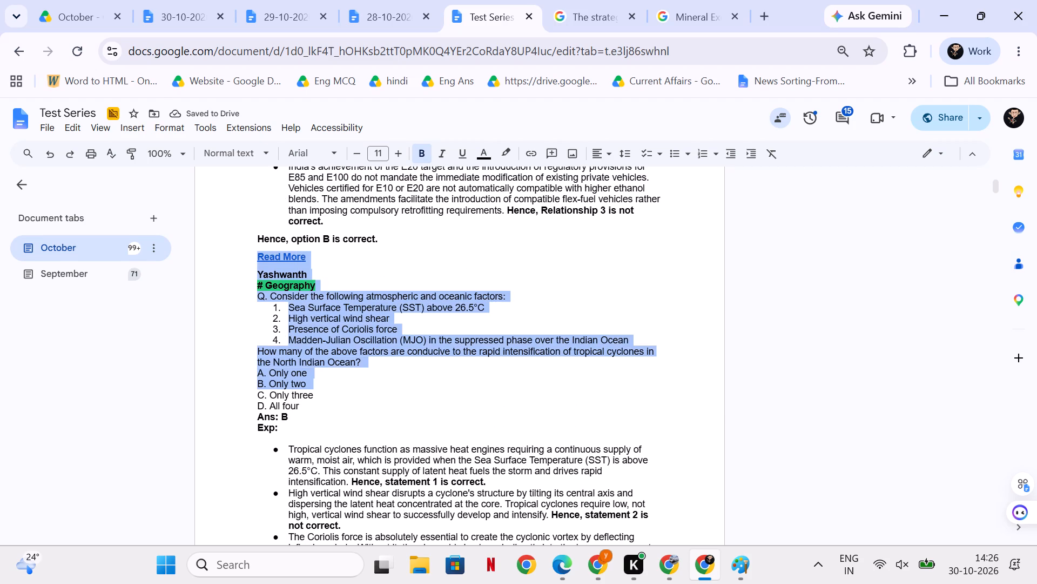
{"action": "left_click_drag", "start_coordinate": [350, 384], "coordinate": [349, 381]}
{"action": "left_click", "coordinate": [241, 277]}
{"action": "left_click_drag", "start_coordinate": [241, 277], "coordinate": [357, 449]}
{"action": "scroll", "coordinate": [289, 360], "scroll_direction": "down", "scroll_amount": 3}
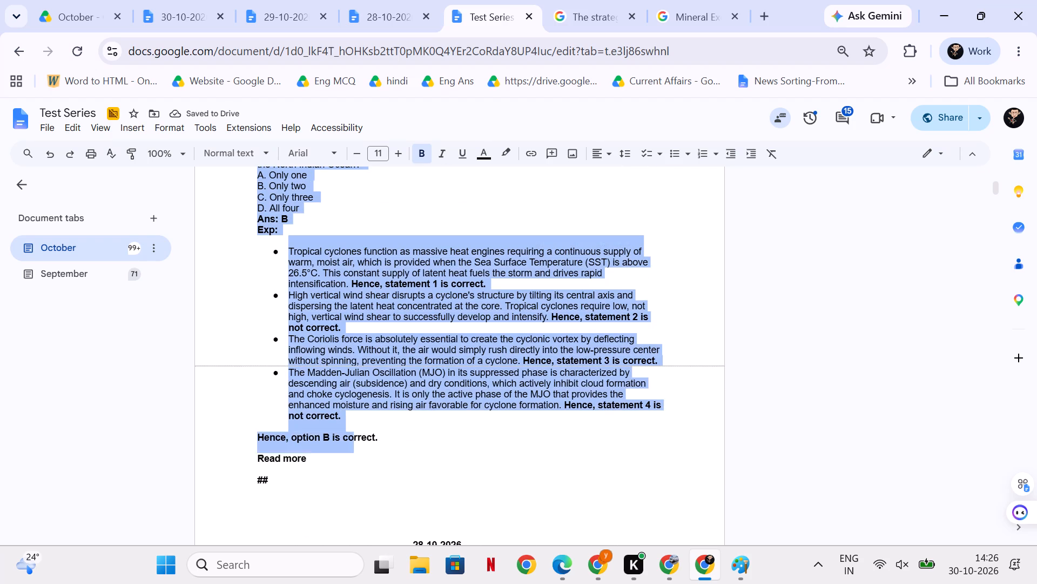
{"action": "left_click_drag", "start_coordinate": [357, 449], "coordinate": [377, 483]}
{"action": "left_click", "coordinate": [623, 155]}
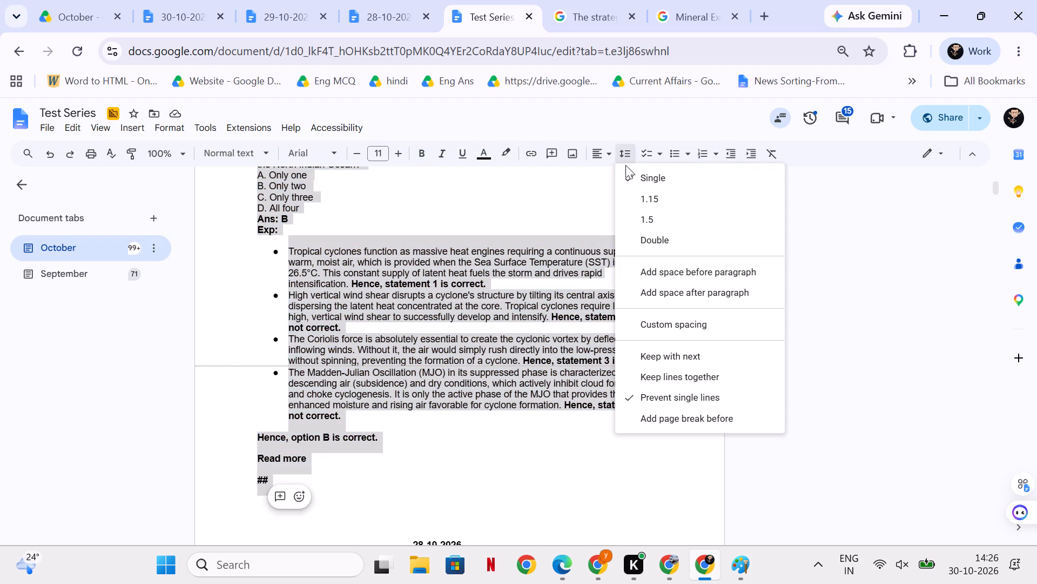
{"action": "left_click", "coordinate": [625, 165]}
{"action": "left_click", "coordinate": [628, 174]}
{"action": "left_click", "coordinate": [651, 322]}
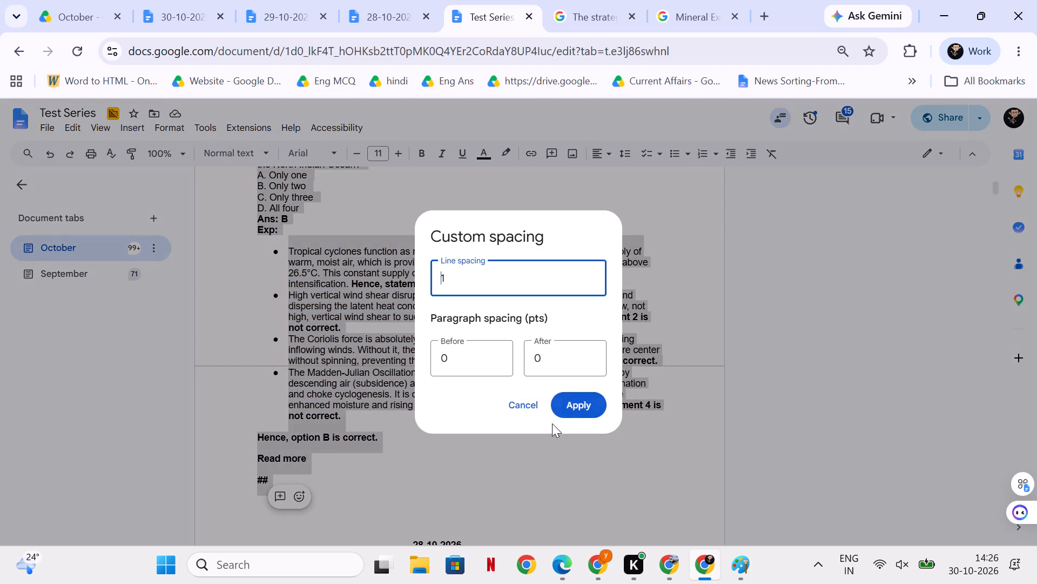
{"action": "left_click", "coordinate": [593, 412]}
{"action": "left_click", "coordinate": [312, 424]}
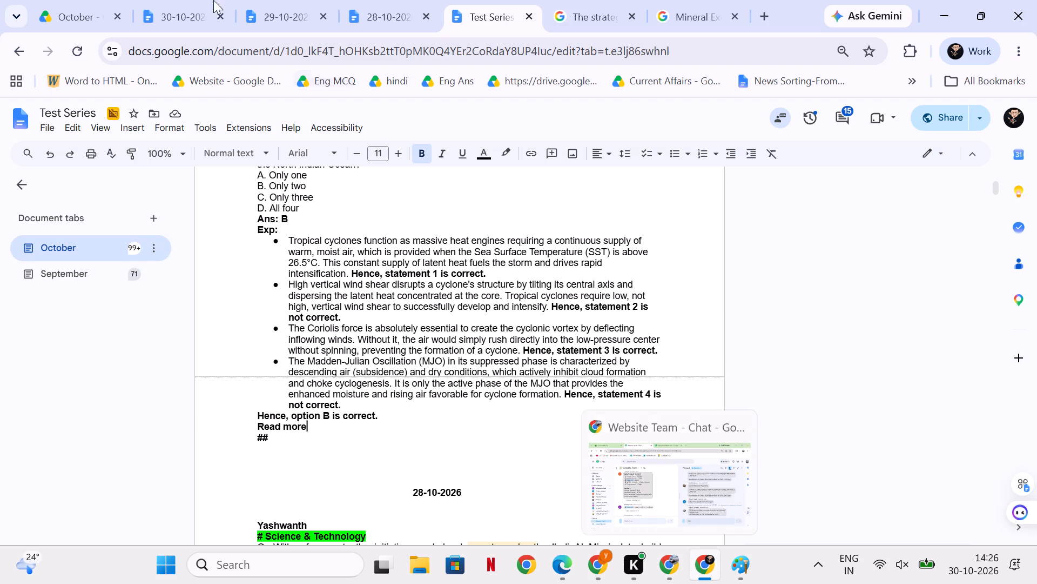
Copy the "Cyclone Arnab" article heading from the 29-10-2026 document.
{"action": "left_click", "coordinate": [286, 0]}
{"action": "scroll", "coordinate": [311, 269], "scroll_direction": "up", "scroll_amount": 2}
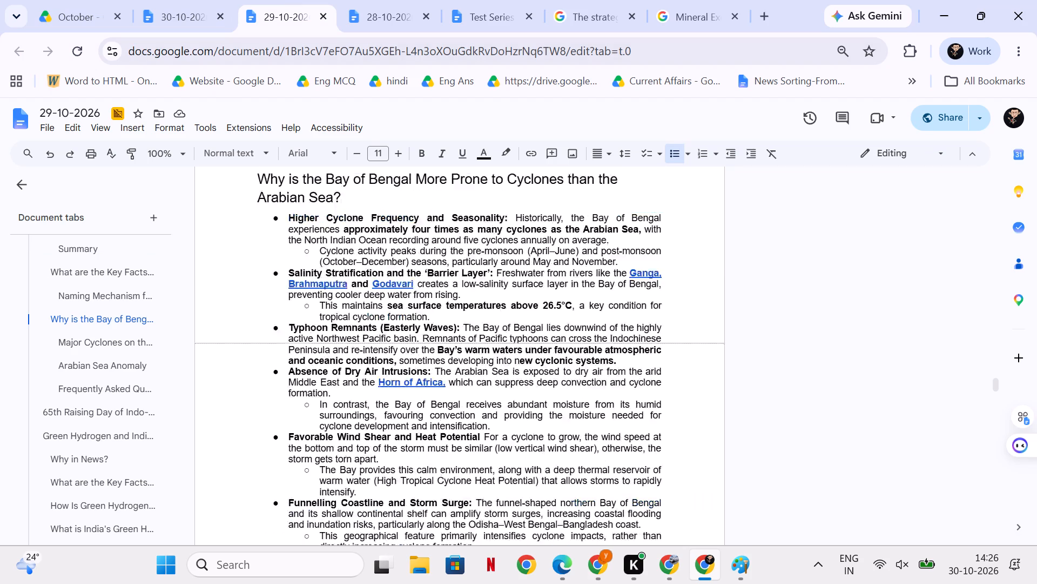
{"action": "scroll", "coordinate": [311, 269], "scroll_direction": "up", "scroll_amount": 10}
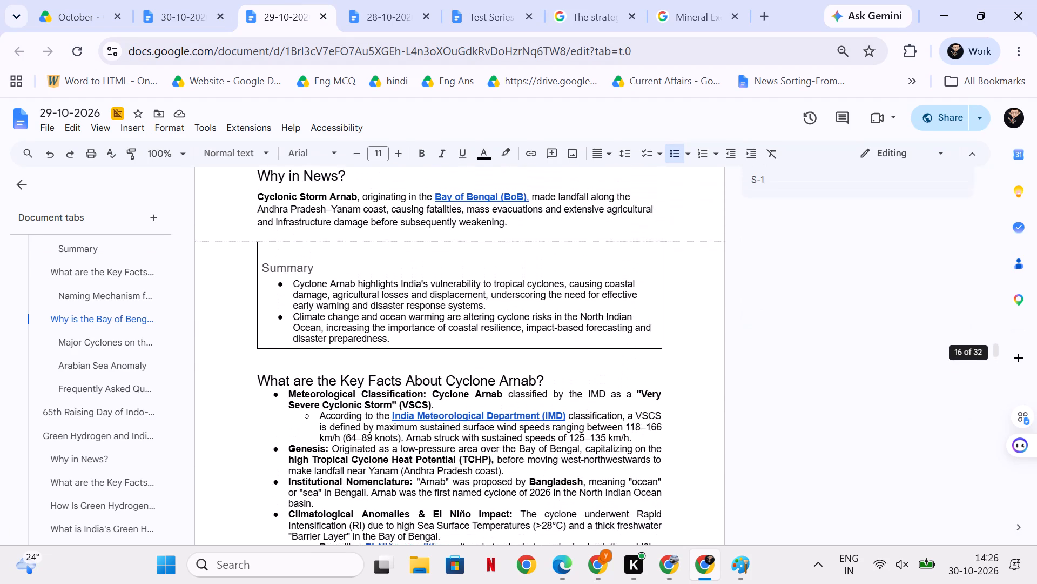
{"action": "scroll", "coordinate": [311, 270], "scroll_direction": "up", "scroll_amount": 3}
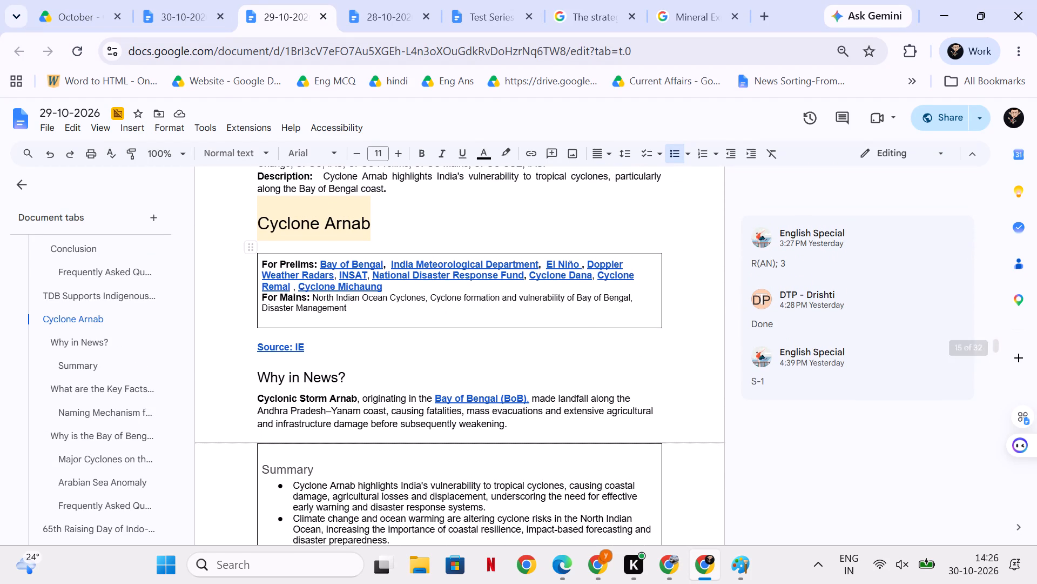
{"action": "left_click", "coordinate": [257, 242]}
{"action": "left_click", "coordinate": [262, 236]}
{"action": "left_click_drag", "start_coordinate": [264, 229], "coordinate": [403, 228]}
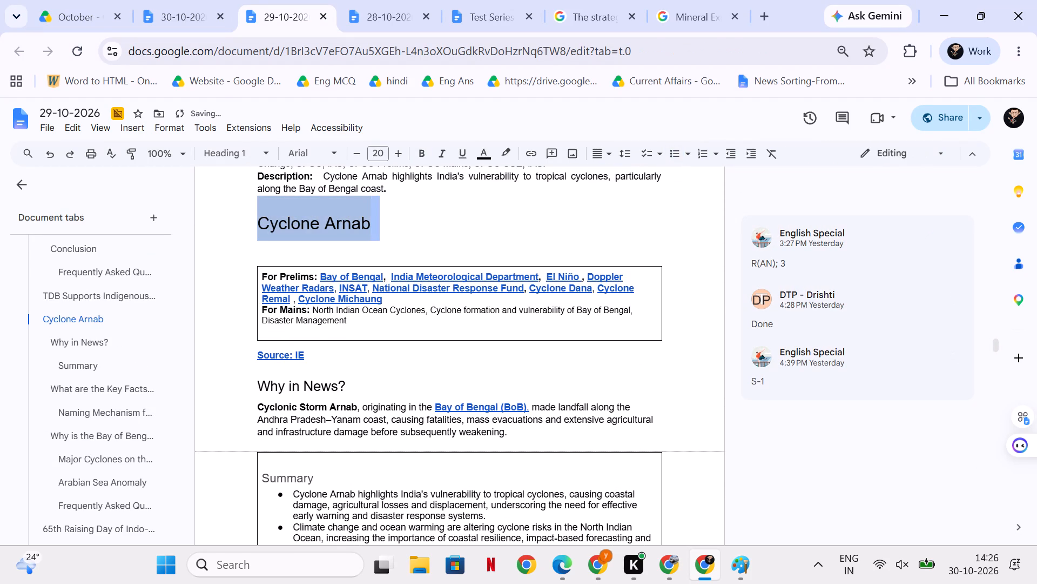
{"action": "left_click_drag", "start_coordinate": [403, 228], "coordinate": [422, 227]}
{"action": "key", "text": "ctrl+c"}
Search Google for "Cyclone Arnab upsc" using the copied heading, replacing the search about strategic disinvestment.
{"action": "left_click", "coordinate": [615, 0]}
{"action": "left_click", "coordinate": [617, 50]}
{"action": "key", "text": "ctrl+v"}
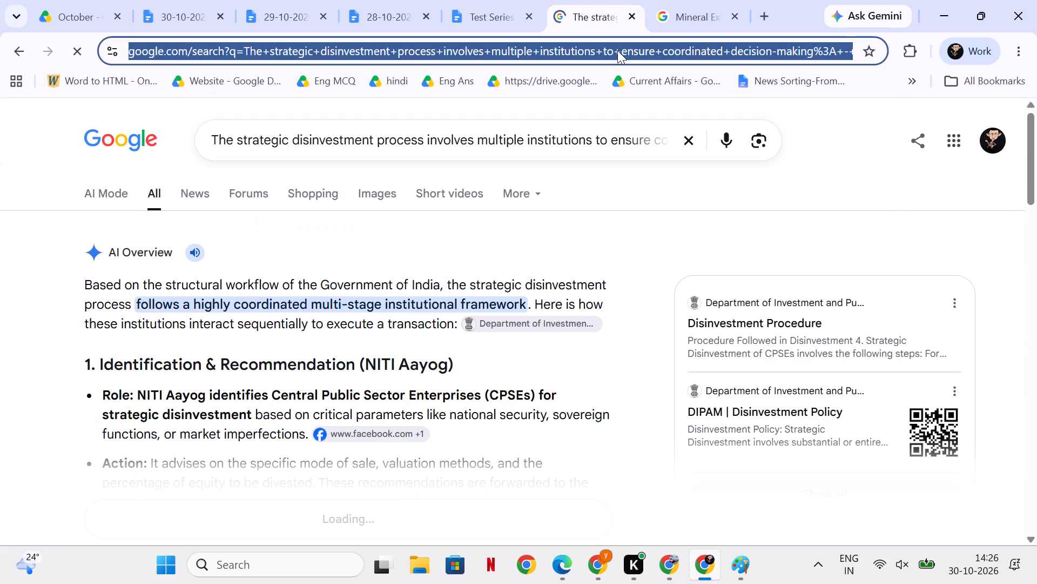
{"action": "key", "text": "space"}
{"action": "type", "text": "upsc"}
{"action": "key", "text": "Return"}
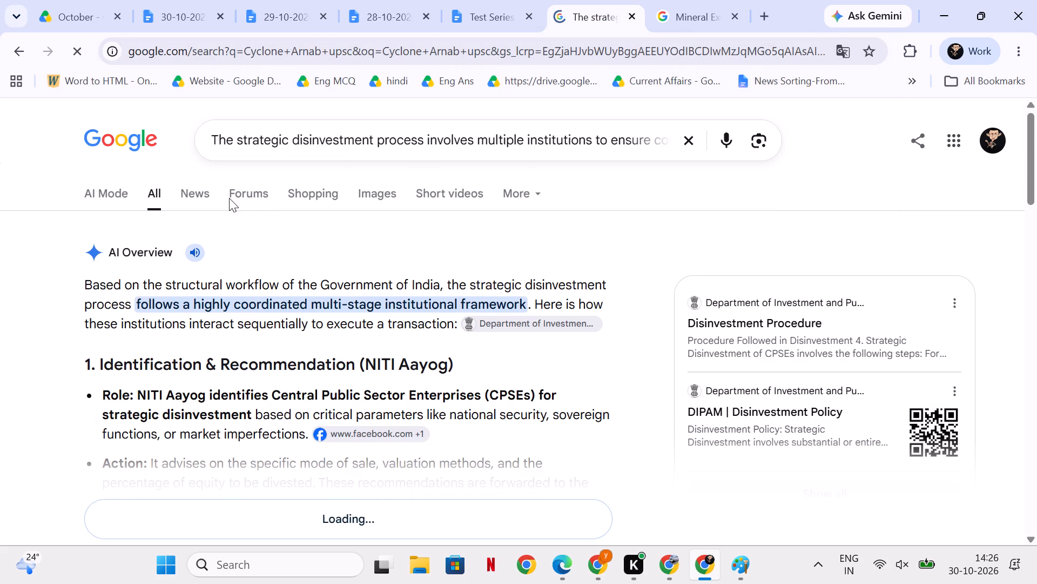
Copy the link address of the Drishti IAS "Cyclone Arnab" result under Top stories.
{"action": "scroll", "coordinate": [229, 198], "scroll_direction": "down", "scroll_amount": 1}
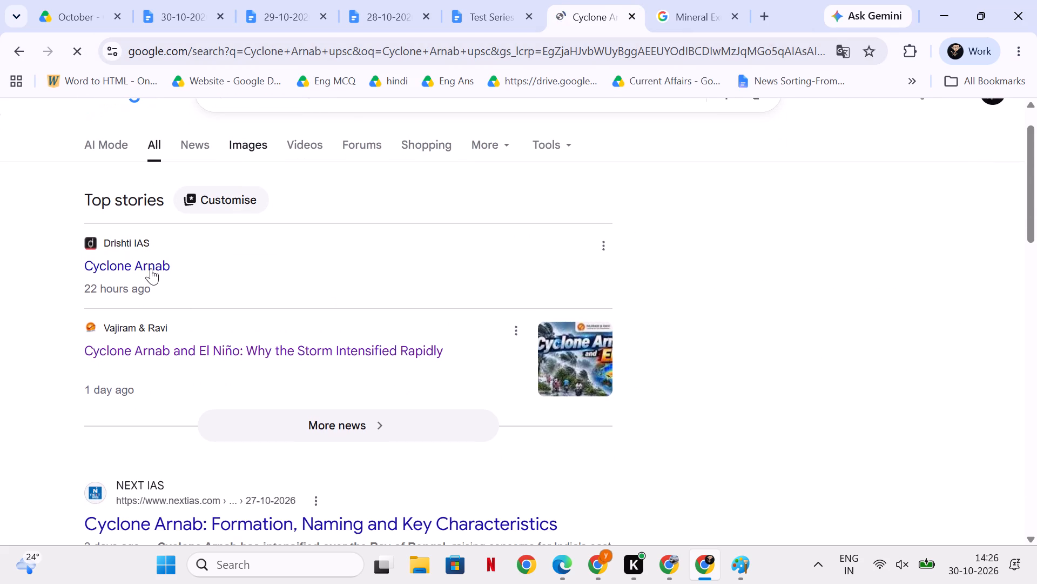
{"action": "right_click", "coordinate": [151, 261]}
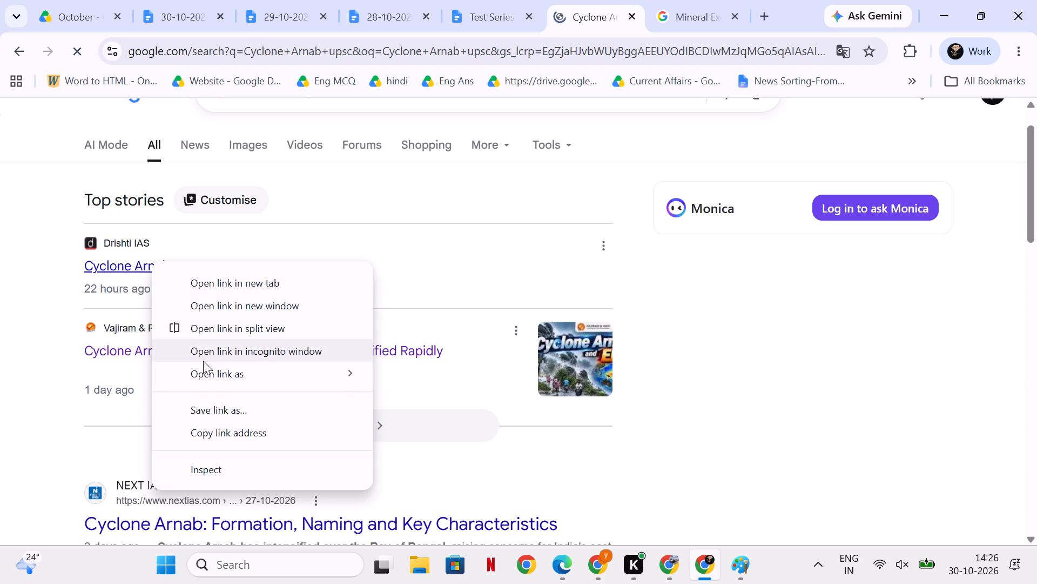
{"action": "left_click", "coordinate": [218, 430]}
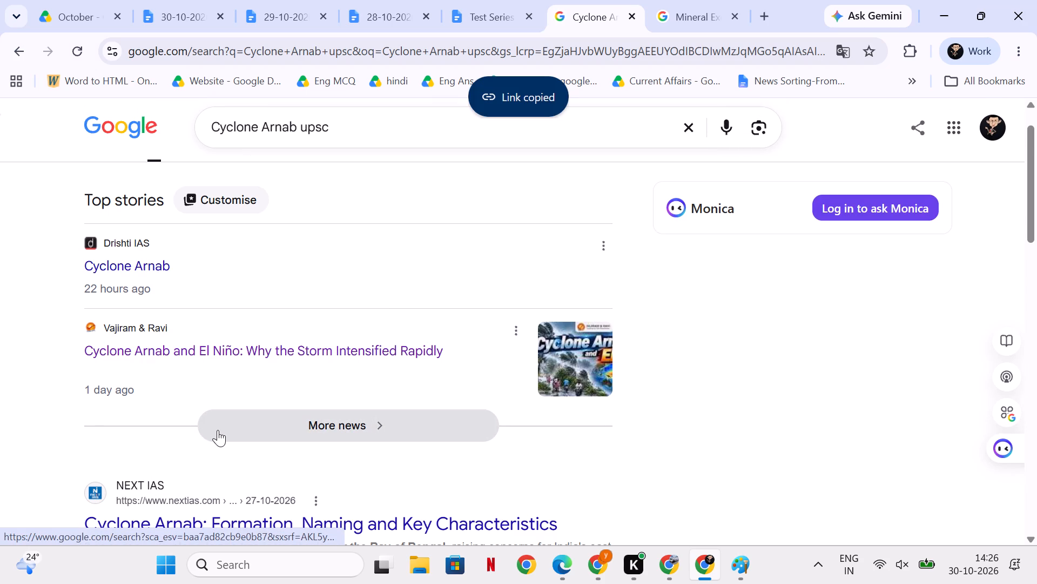
Look over the search results and open the Drishti IAS "Cyclone Arnab" article.
{"action": "scroll", "coordinate": [217, 426], "scroll_direction": "down", "scroll_amount": 8}
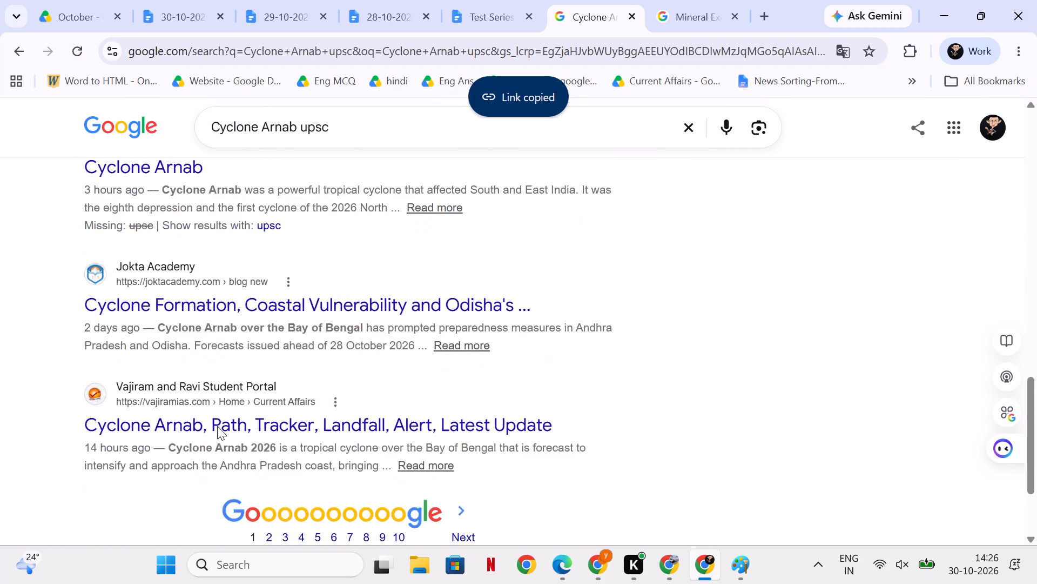
{"action": "scroll", "coordinate": [217, 426], "scroll_direction": "down", "scroll_amount": 4}
{"action": "scroll", "coordinate": [217, 426], "scroll_direction": "up", "scroll_amount": 9}
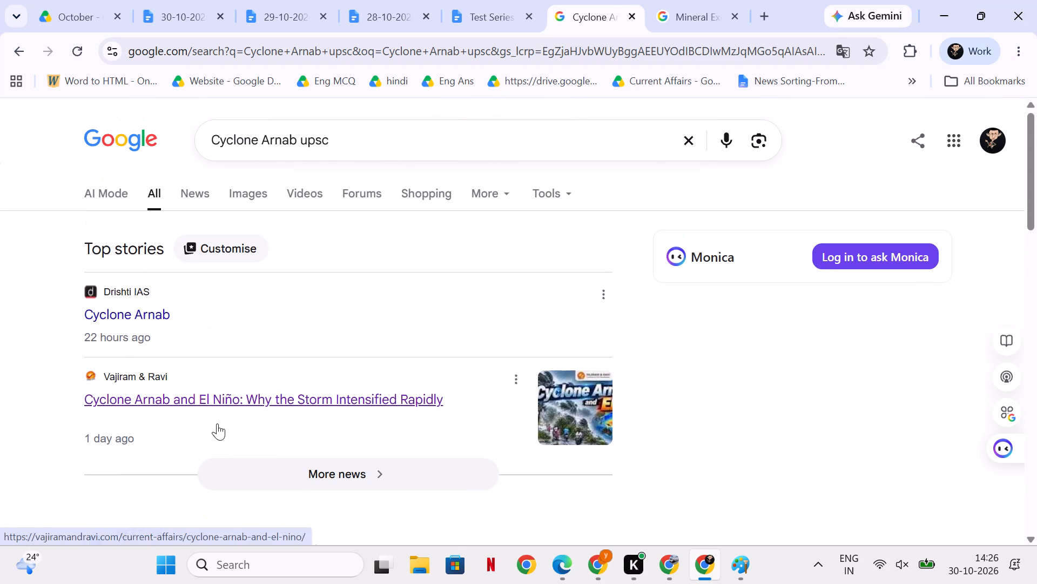
{"action": "scroll", "coordinate": [217, 423], "scroll_direction": "up", "scroll_amount": 1}
{"action": "left_click", "coordinate": [131, 295]}
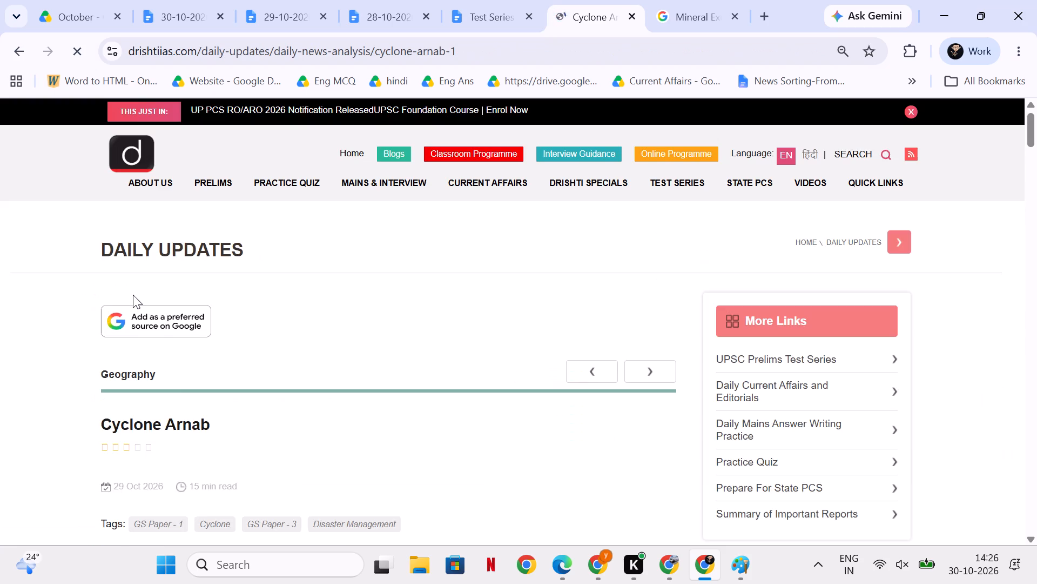
Look through the Drishti IAS "Cyclone Arnab" article down to its FAQs, previous year questions and page end.
{"action": "scroll", "coordinate": [167, 306], "scroll_direction": "down", "scroll_amount": 4}
{"action": "scroll", "coordinate": [168, 311], "scroll_direction": "up", "scroll_amount": 1}
{"action": "scroll", "coordinate": [168, 311], "scroll_direction": "down", "scroll_amount": 8}
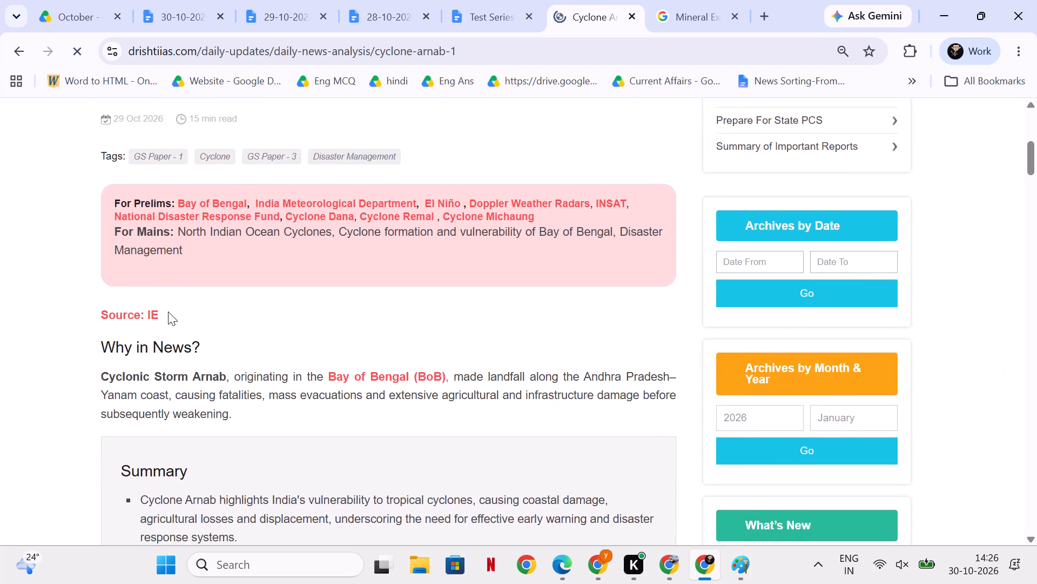
{"action": "scroll", "coordinate": [168, 311], "scroll_direction": "down", "scroll_amount": 15}
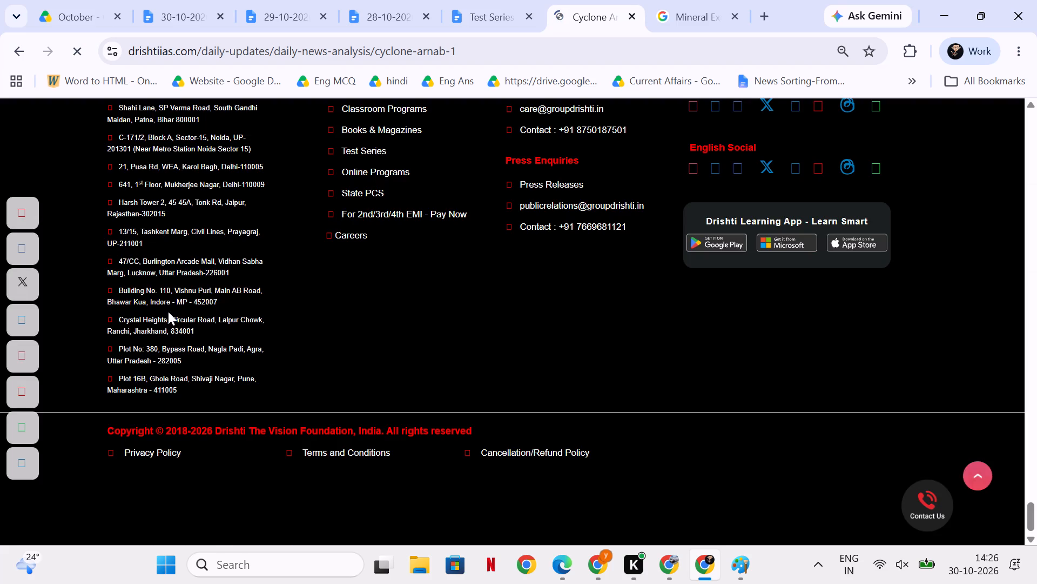
{"action": "scroll", "coordinate": [168, 311], "scroll_direction": "down", "scroll_amount": 2}
{"action": "scroll", "coordinate": [168, 311], "scroll_direction": "up", "scroll_amount": 8}
{"action": "scroll", "coordinate": [168, 311], "scroll_direction": "down", "scroll_amount": 4}
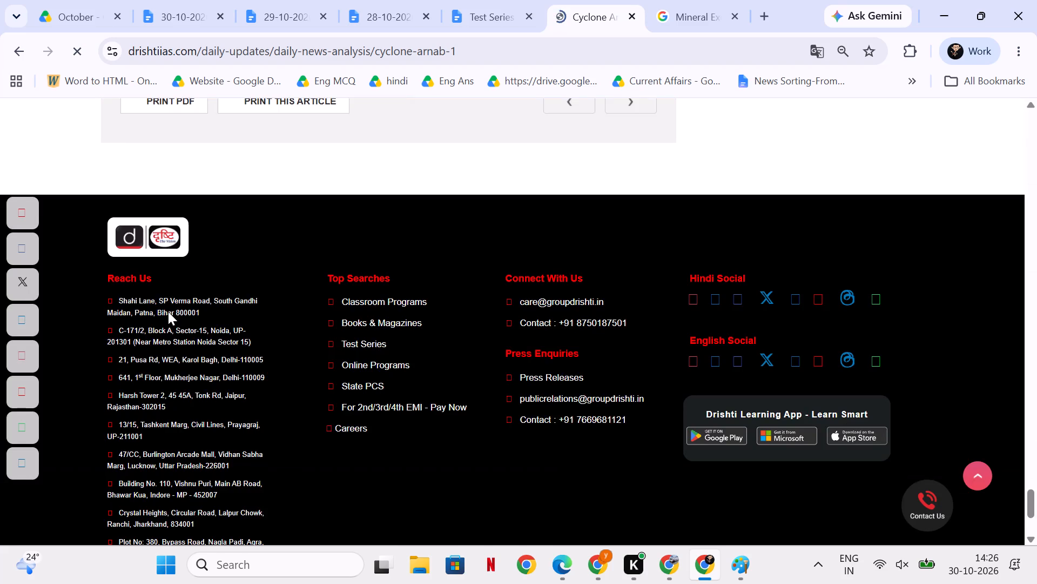
{"action": "scroll", "coordinate": [168, 311], "scroll_direction": "down", "scroll_amount": 3}
{"action": "scroll", "coordinate": [169, 311], "scroll_direction": "up", "scroll_amount": 3}
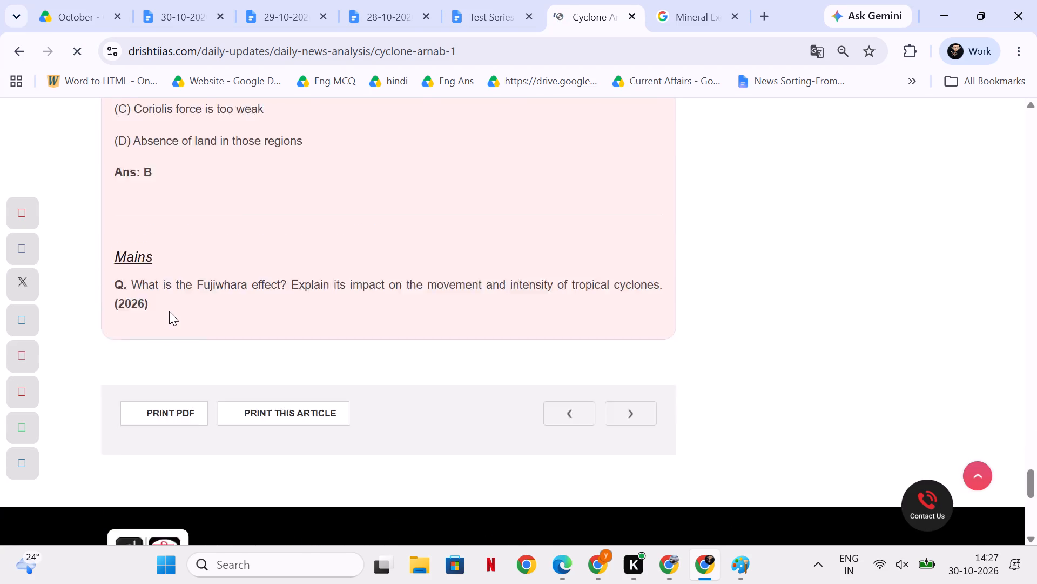
{"action": "scroll", "coordinate": [169, 311], "scroll_direction": "down", "scroll_amount": 5}
{"action": "scroll", "coordinate": [169, 311], "scroll_direction": "up", "scroll_amount": 1}
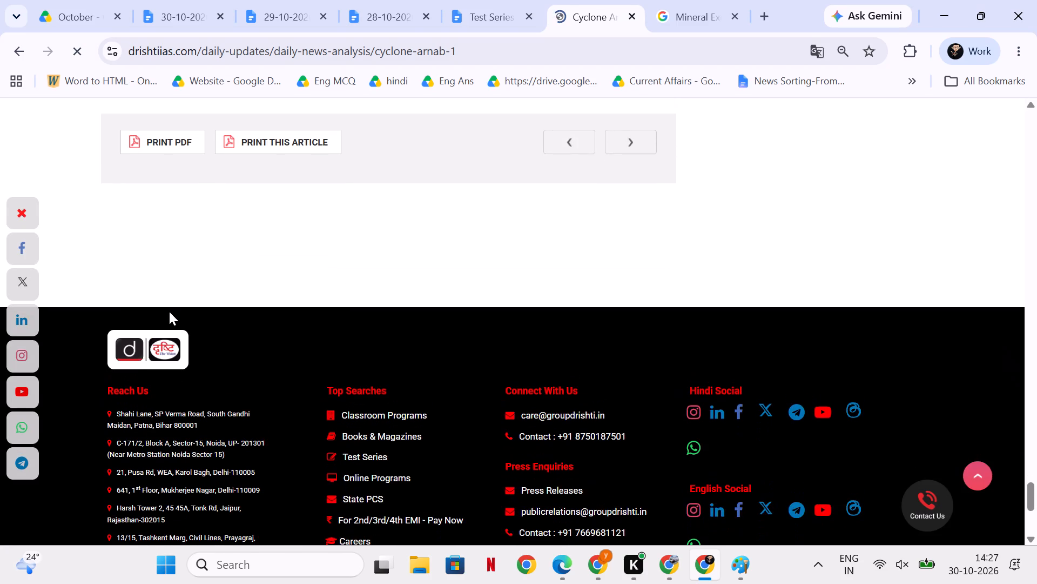
{"action": "scroll", "coordinate": [169, 311], "scroll_direction": "up", "scroll_amount": 3}
{"action": "scroll", "coordinate": [169, 311], "scroll_direction": "down", "scroll_amount": 1}
{"action": "scroll", "coordinate": [169, 311], "scroll_direction": "left", "scroll_amount": 1}
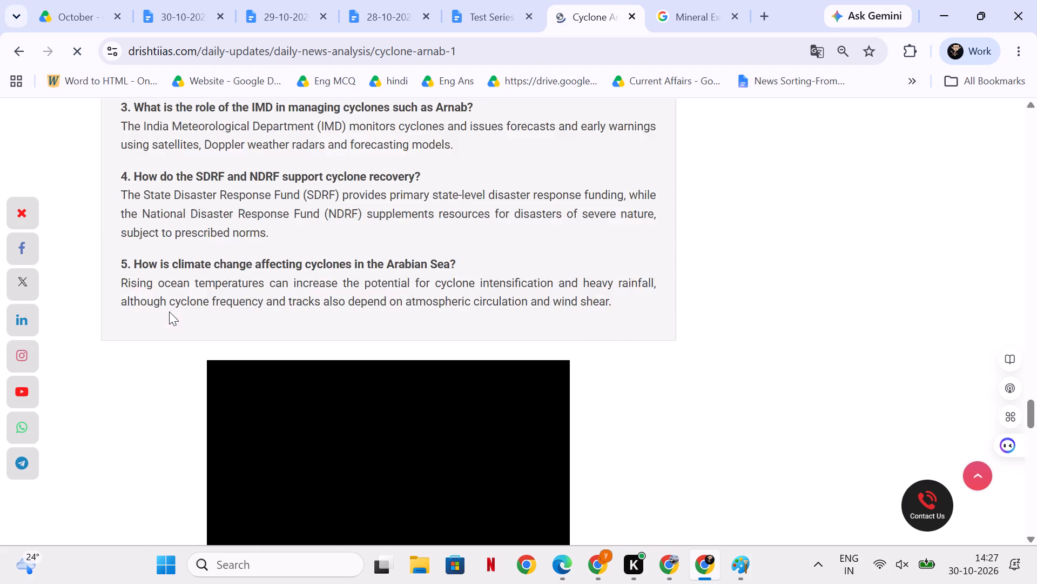
{"action": "scroll", "coordinate": [169, 311], "scroll_direction": "left", "scroll_amount": 1}
{"action": "scroll", "coordinate": [169, 311], "scroll_direction": "down", "scroll_amount": 4}
{"action": "scroll", "coordinate": [169, 311], "scroll_direction": "up", "scroll_amount": 2}
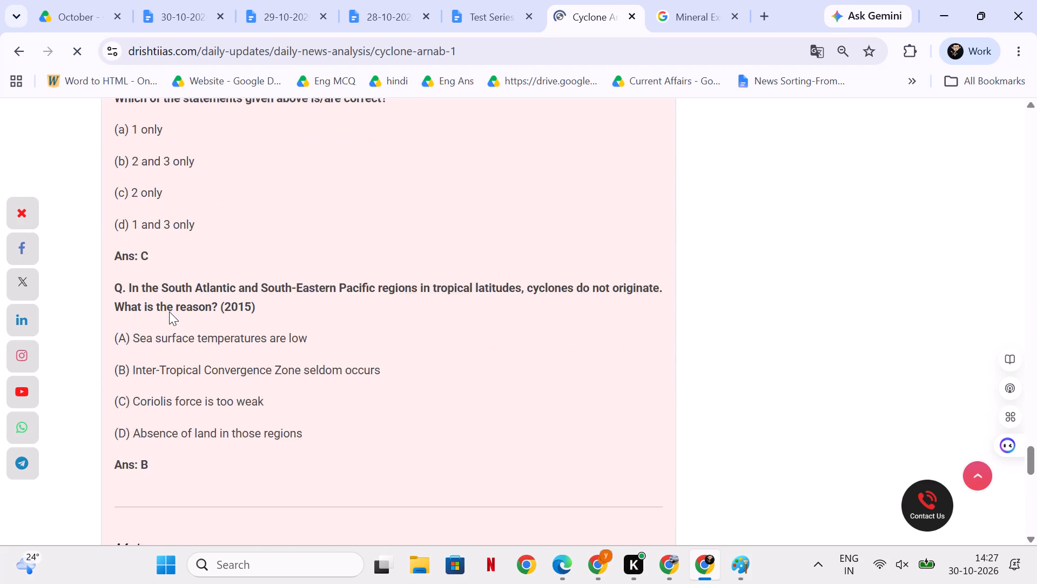
{"action": "scroll", "coordinate": [169, 311], "scroll_direction": "up", "scroll_amount": 1}
{"action": "scroll", "coordinate": [169, 311], "scroll_direction": "down", "scroll_amount": 1}
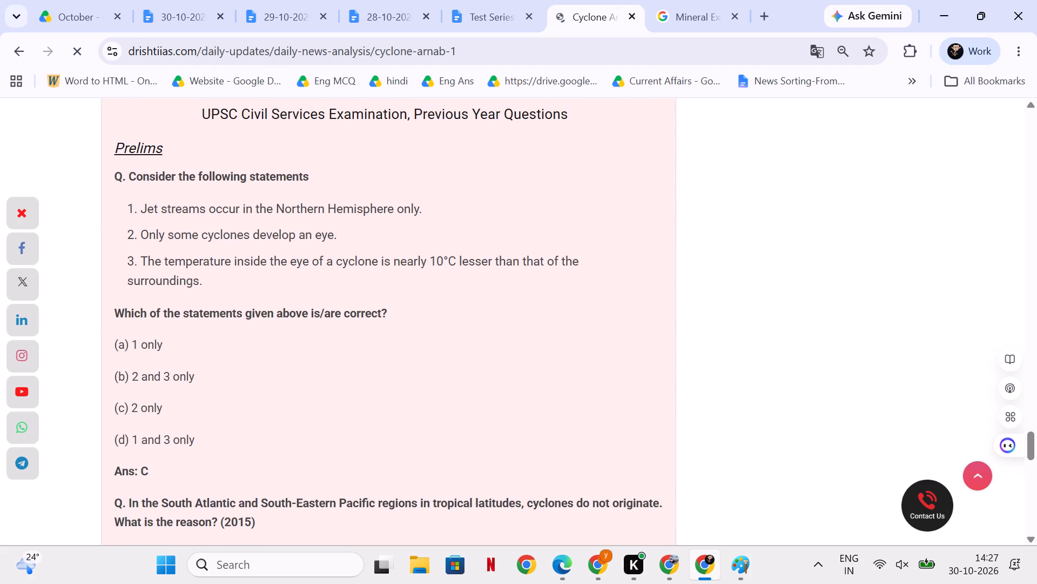
Open the "News Analysis 27 October 2026" page from the related Drishti IAS posts below the article's comments.
{"action": "scroll", "coordinate": [169, 311], "scroll_direction": "down", "scroll_amount": 5}
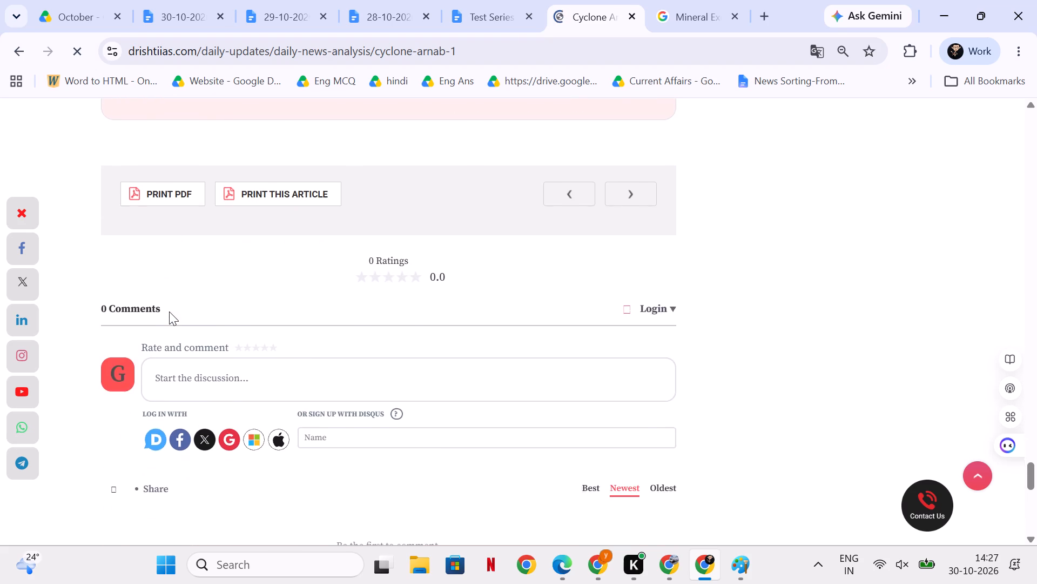
{"action": "scroll", "coordinate": [169, 311], "scroll_direction": "down", "scroll_amount": 3}
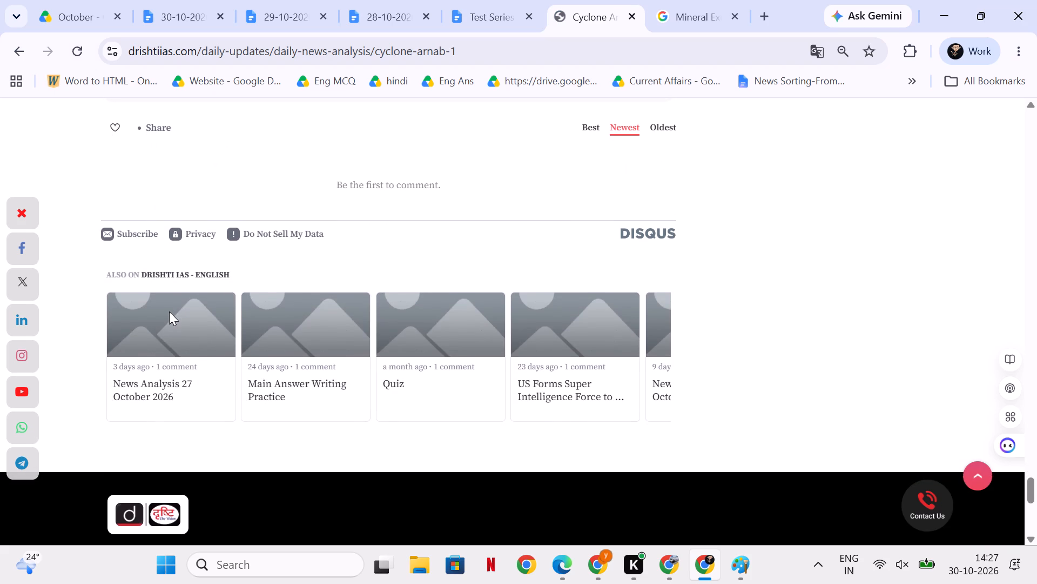
{"action": "left_click", "coordinate": [147, 382]}
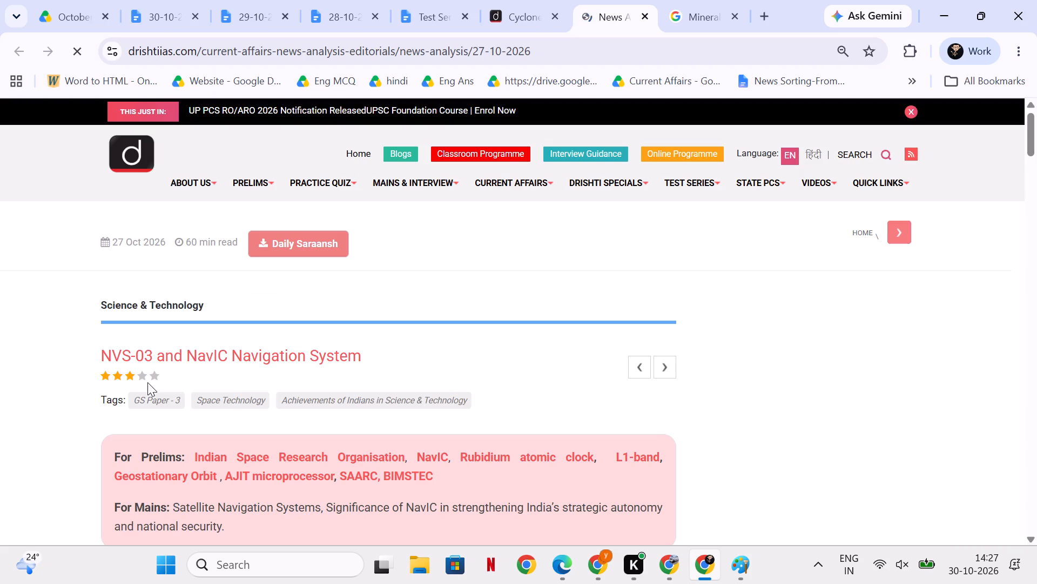
Look through the "News Analysis 27 October 2026" page down to its comments and open the related "News Analysis 22 October 2026" post.
{"action": "scroll", "coordinate": [147, 382], "scroll_direction": "down", "scroll_amount": 8}
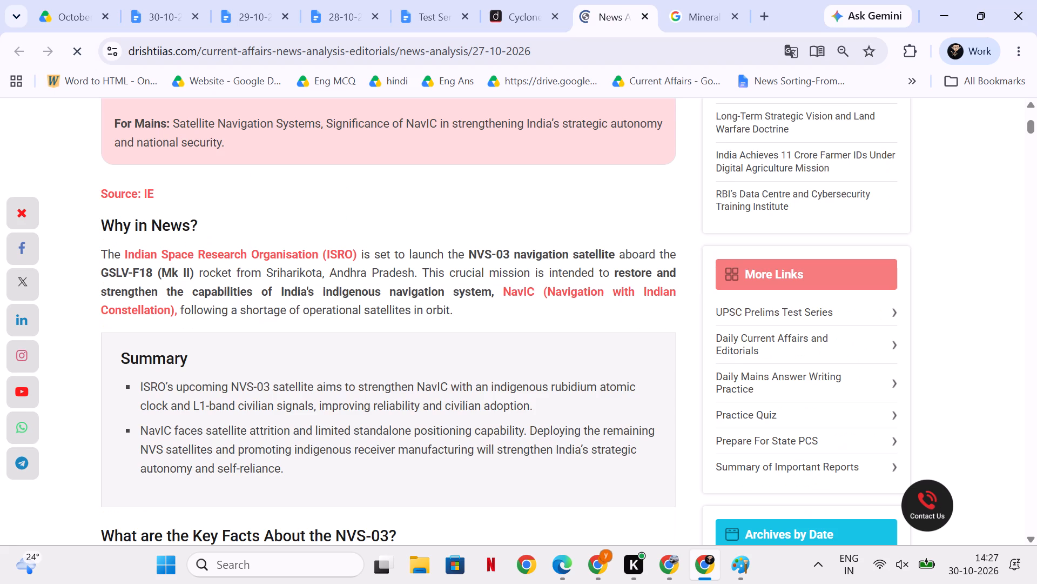
{"action": "scroll", "coordinate": [147, 382], "scroll_direction": "down", "scroll_amount": 17}
{"action": "scroll", "coordinate": [147, 382], "scroll_direction": "down", "scroll_amount": 7}
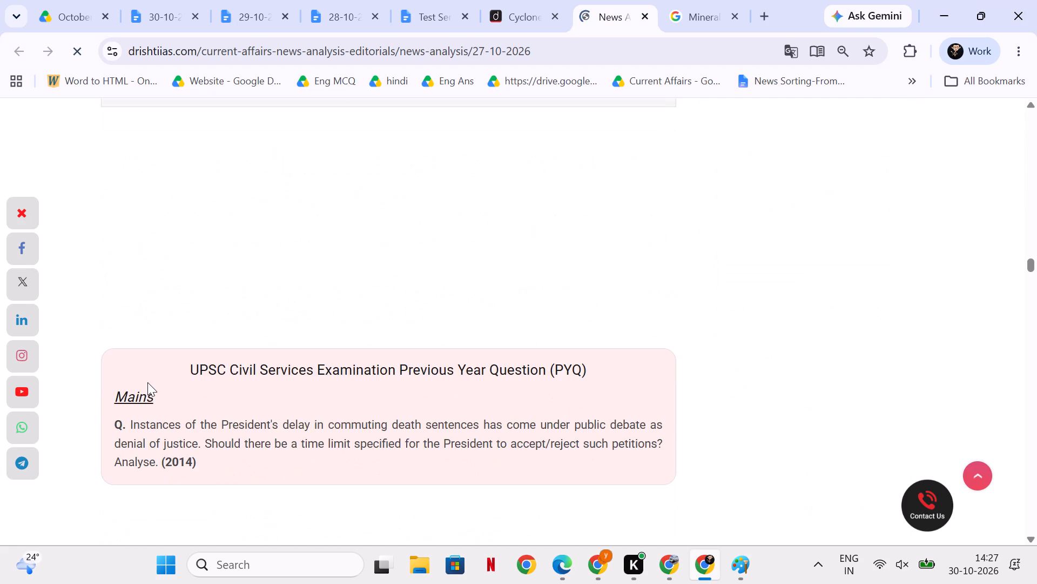
{"action": "scroll", "coordinate": [147, 382], "scroll_direction": "down", "scroll_amount": 9}
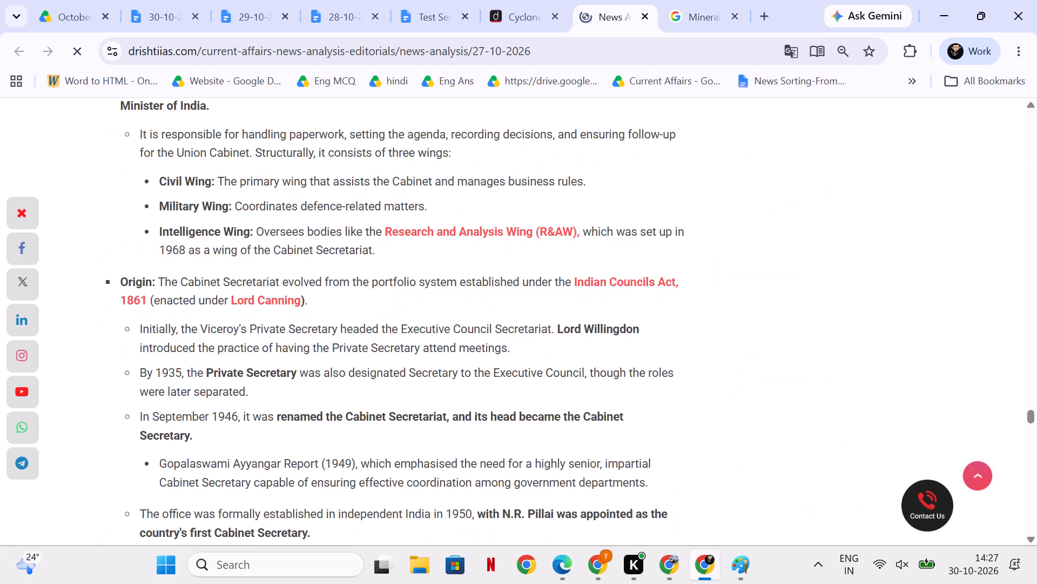
{"action": "scroll", "coordinate": [147, 382], "scroll_direction": "down", "scroll_amount": 19}
{"action": "scroll", "coordinate": [147, 382], "scroll_direction": "down", "scroll_amount": 2}
{"action": "scroll", "coordinate": [147, 382], "scroll_direction": "up", "scroll_amount": 3}
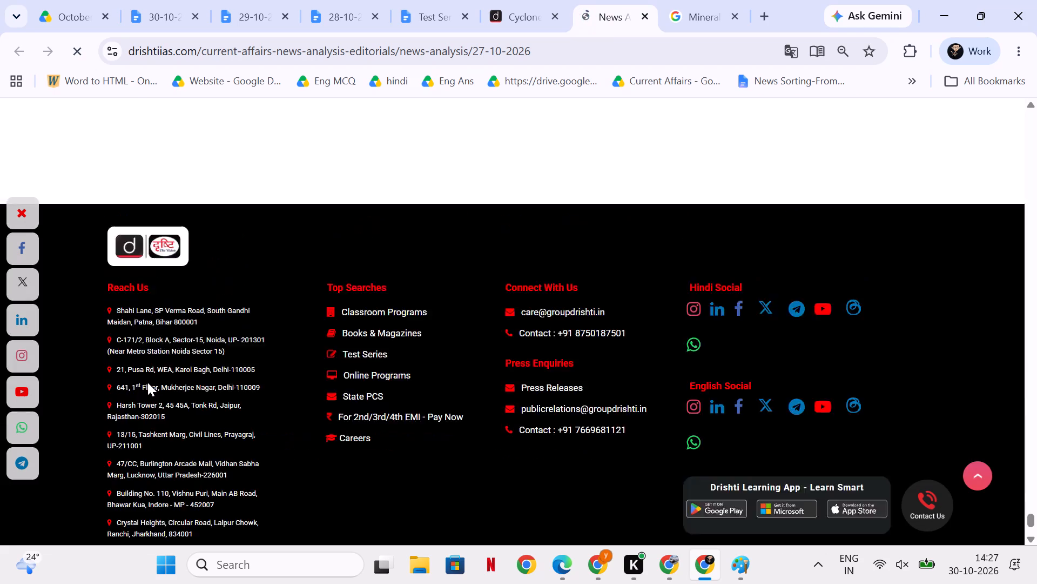
{"action": "scroll", "coordinate": [147, 382], "scroll_direction": "up", "scroll_amount": 2}
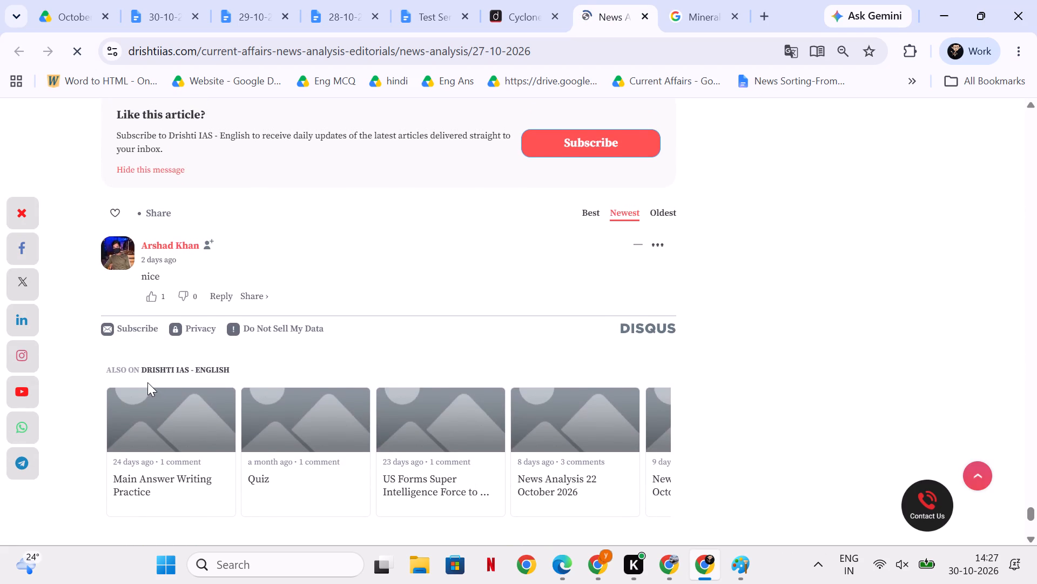
{"action": "scroll", "coordinate": [147, 382], "scroll_direction": "down", "scroll_amount": 1}
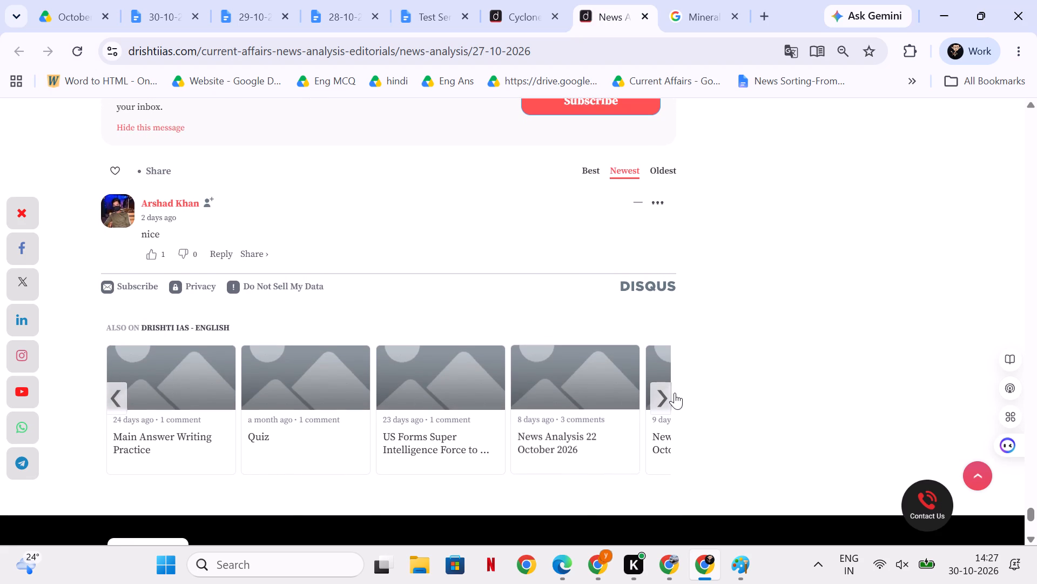
{"action": "left_click", "coordinate": [567, 428]}
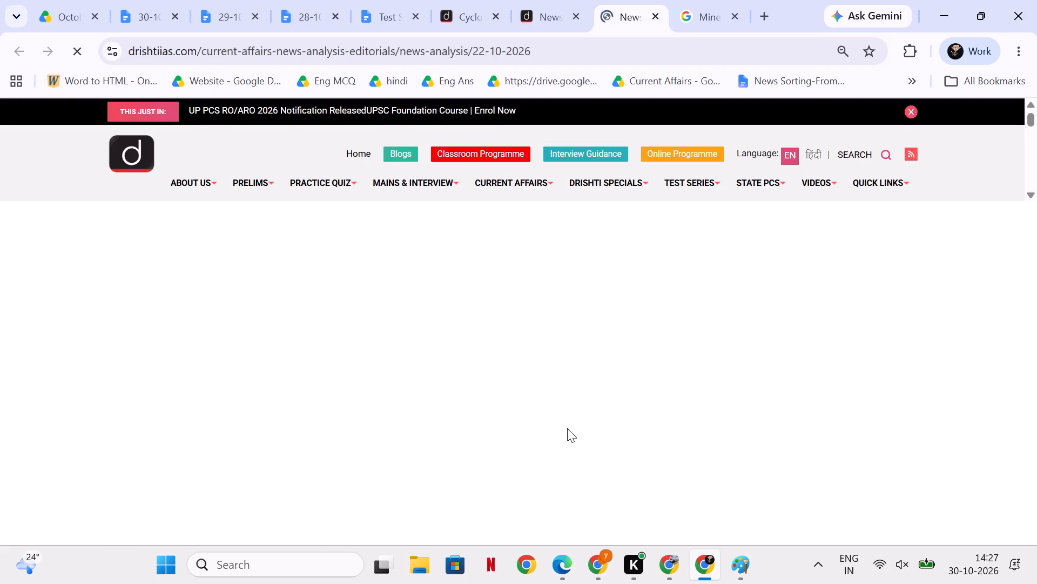
Look through the "News Analysis 22 October 2026" page down to its reader comments.
{"action": "scroll", "coordinate": [567, 428], "scroll_direction": "down", "scroll_amount": 18}
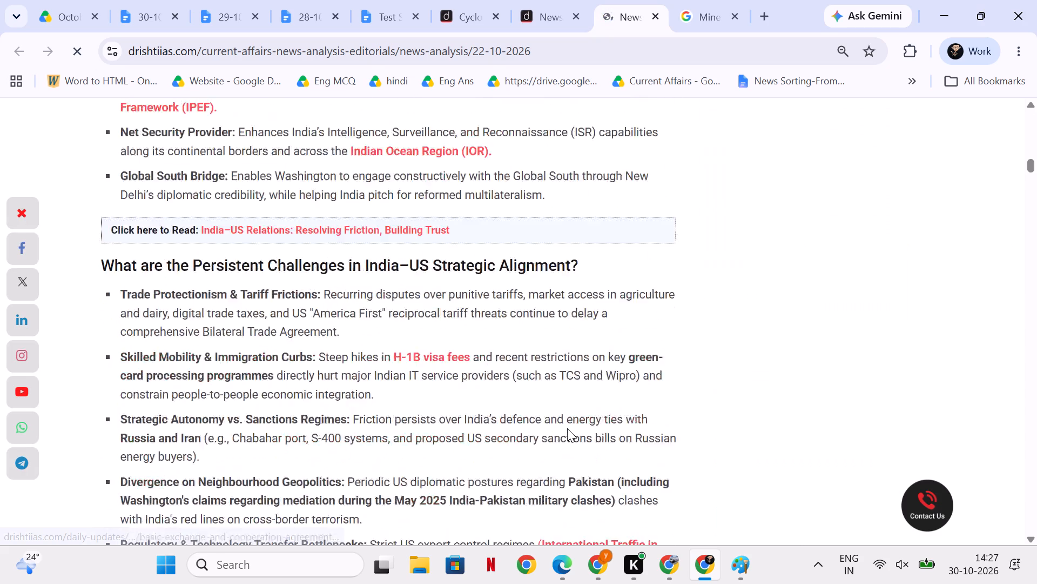
{"action": "scroll", "coordinate": [567, 428], "scroll_direction": "down", "scroll_amount": 20}
{"action": "scroll", "coordinate": [567, 428], "scroll_direction": "down", "scroll_amount": 5}
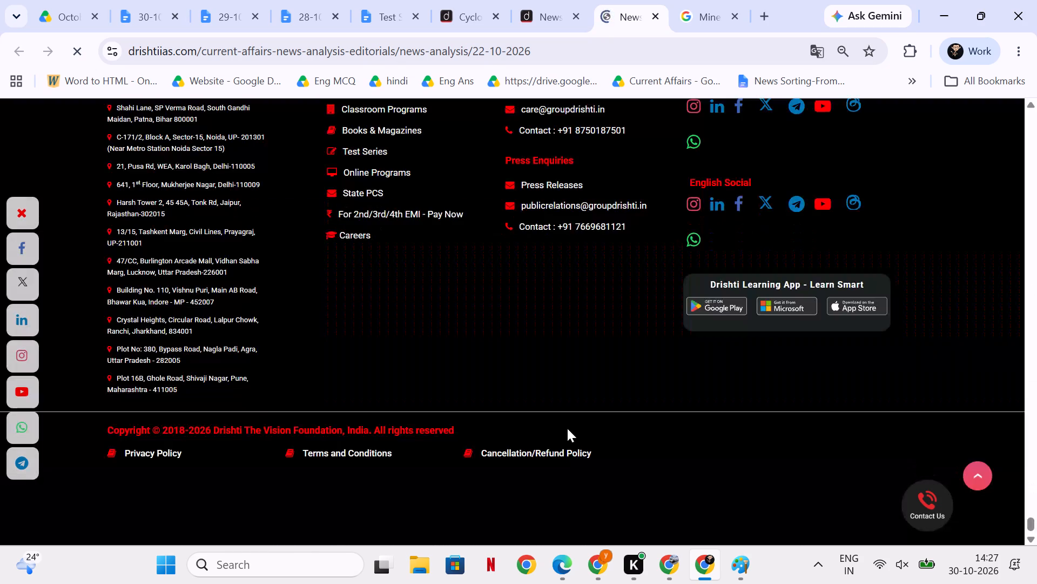
{"action": "scroll", "coordinate": [567, 428], "scroll_direction": "down", "scroll_amount": 5}
{"action": "scroll", "coordinate": [567, 428], "scroll_direction": "up", "scroll_amount": 7}
{"action": "scroll", "coordinate": [567, 428], "scroll_direction": "down", "scroll_amount": 2}
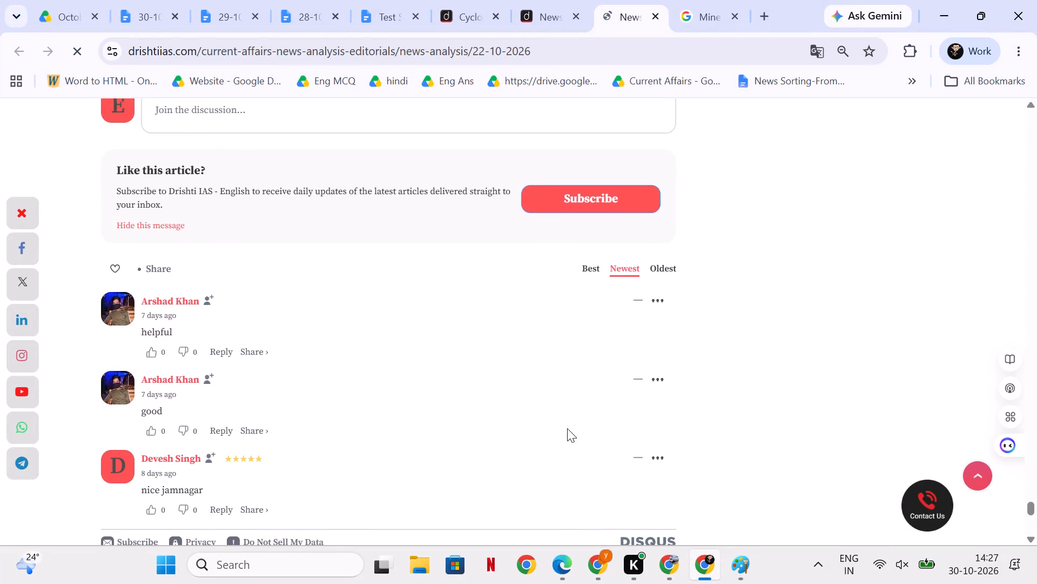
{"action": "scroll", "coordinate": [567, 428], "scroll_direction": "down", "scroll_amount": 1}
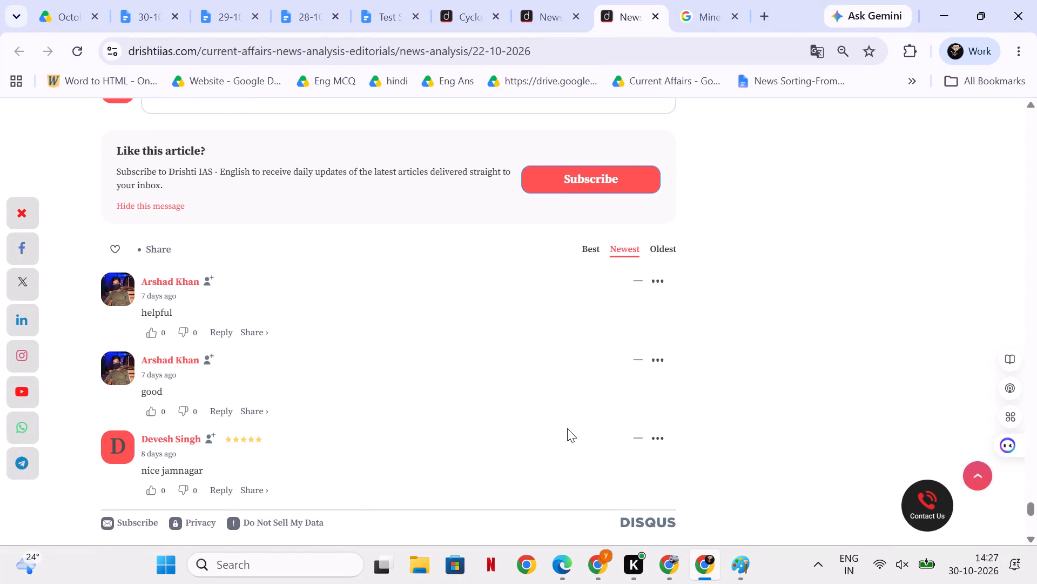
{"action": "scroll", "coordinate": [567, 428], "scroll_direction": "down", "scroll_amount": 1}
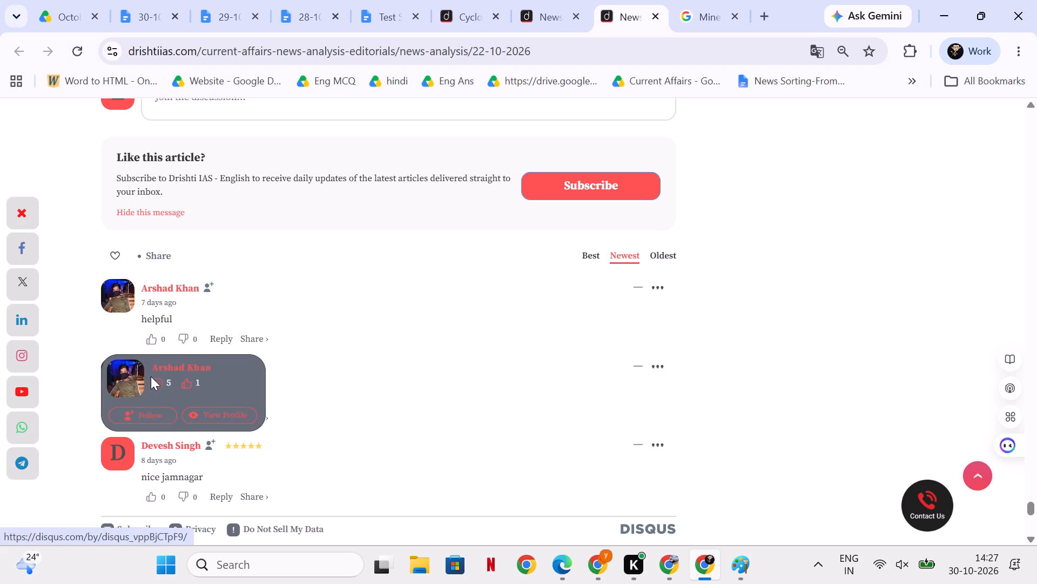
Open the Disqus profile of the reader who commented "good" and look over that reader's comment history.
{"action": "left_click", "coordinate": [125, 380]}
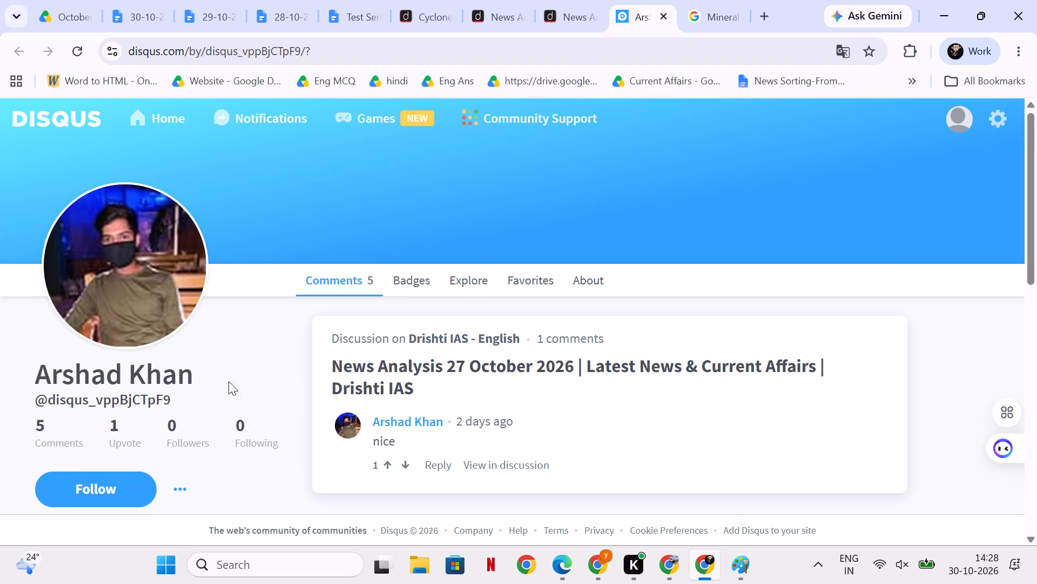
{"action": "scroll", "coordinate": [409, 381], "scroll_direction": "down", "scroll_amount": 4}
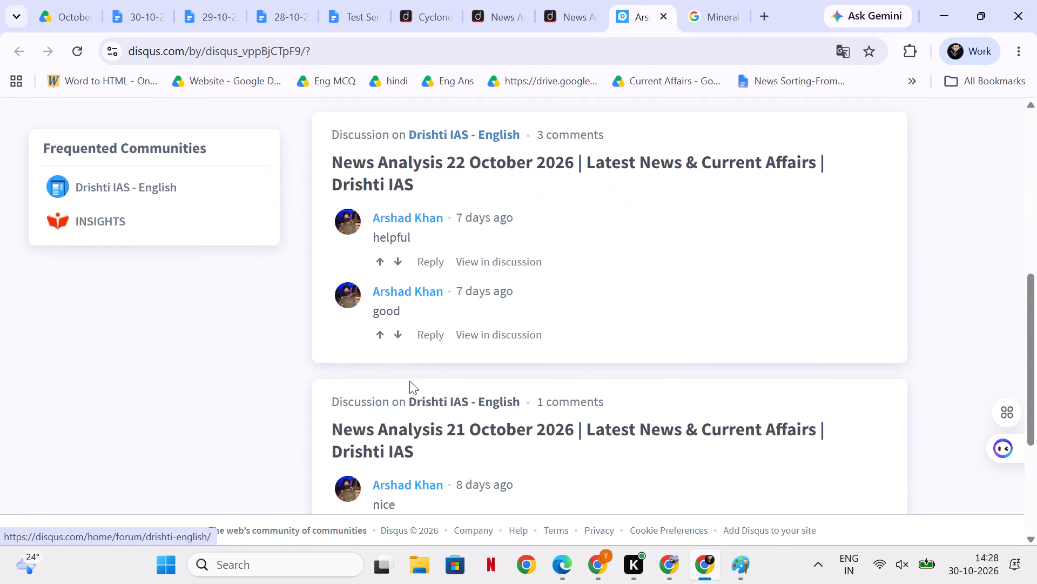
{"action": "scroll", "coordinate": [409, 381], "scroll_direction": "down", "scroll_amount": 3}
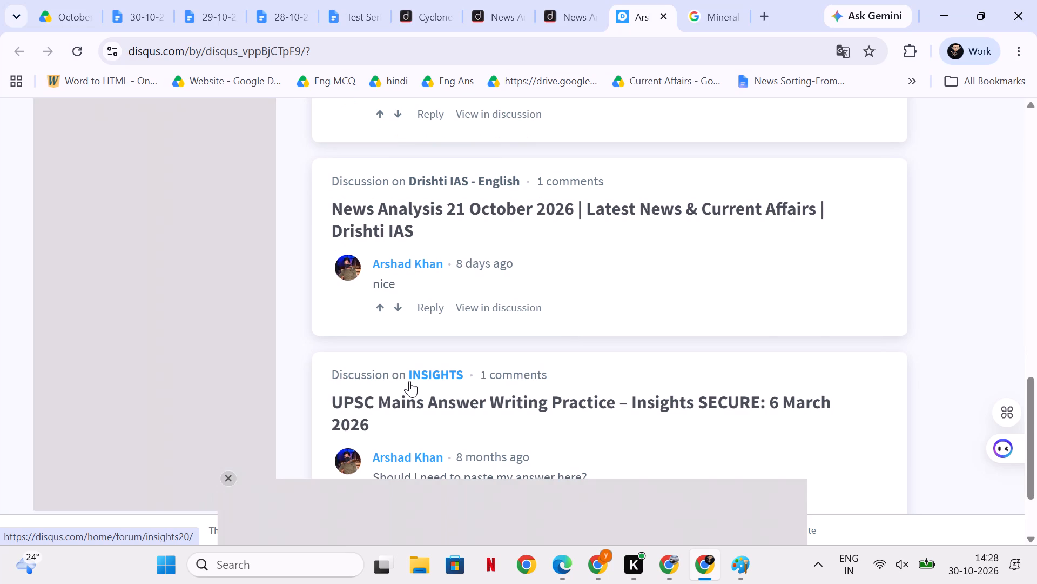
{"action": "scroll", "coordinate": [409, 381], "scroll_direction": "up", "scroll_amount": 8}
Return to the "News Analysis 22 October 2026" page and open the related "News Analysis 21 October 2026" post.
{"action": "left_click", "coordinate": [579, 0]}
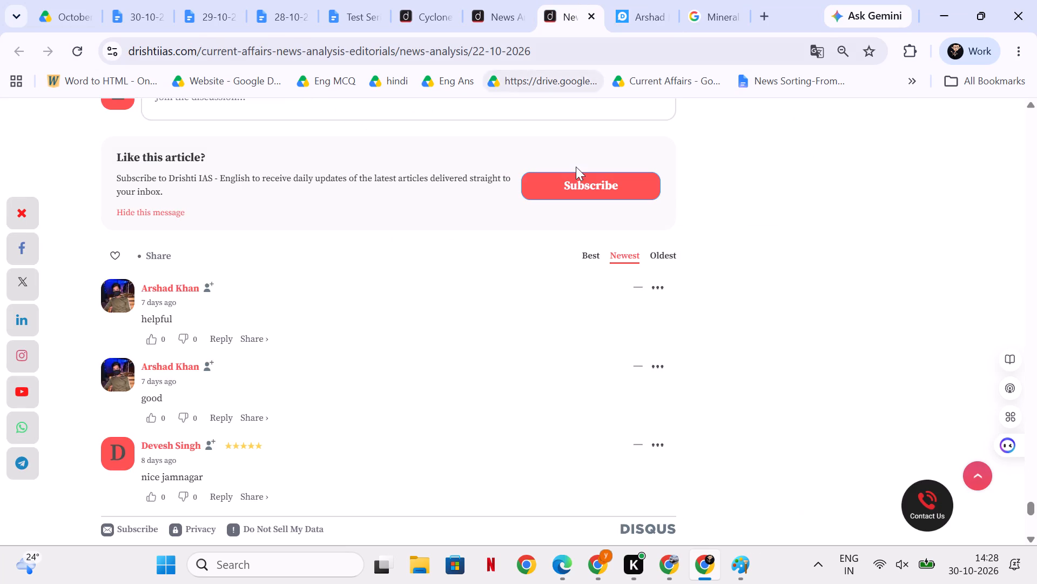
{"action": "scroll", "coordinate": [515, 287], "scroll_direction": "down", "scroll_amount": 3}
{"action": "scroll", "coordinate": [644, 307], "scroll_direction": "down", "scroll_amount": 1}
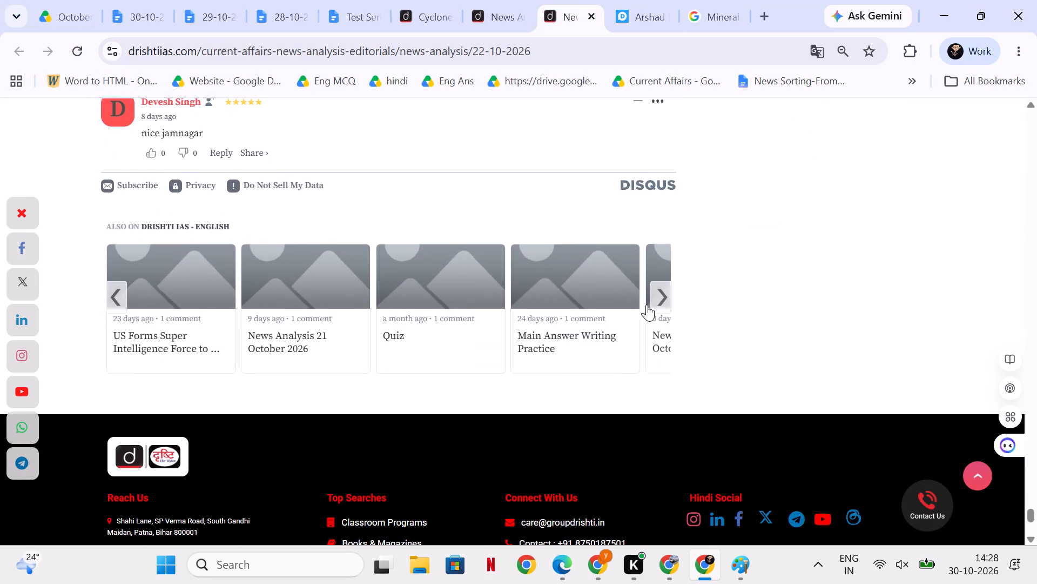
{"action": "left_click", "coordinate": [291, 331]}
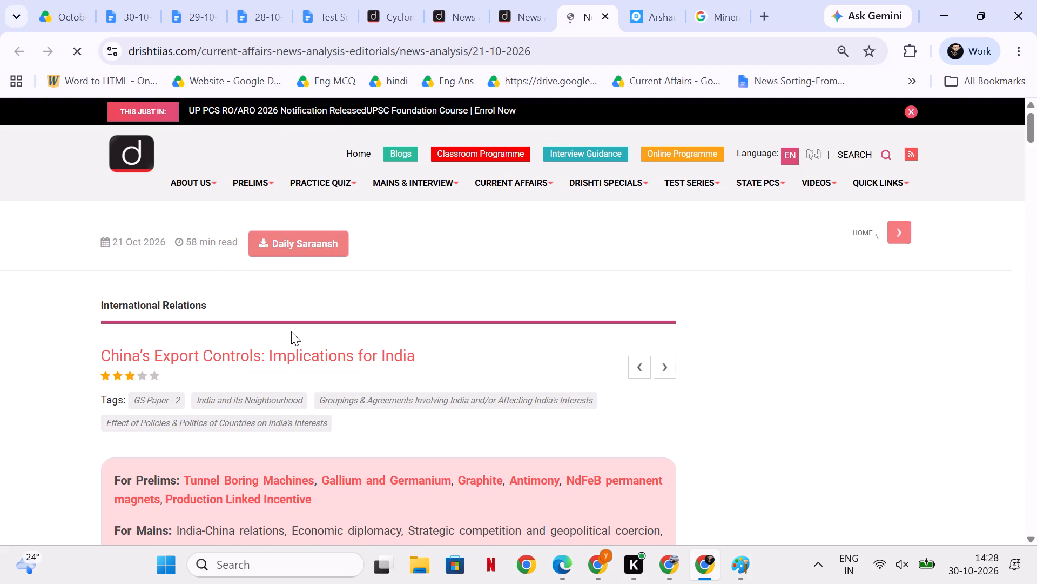
Look through the "News Analysis 21 October 2026" page, including its previous year questions, comments and the article text on France.
{"action": "scroll", "coordinate": [291, 331], "scroll_direction": "down", "scroll_amount": 17}
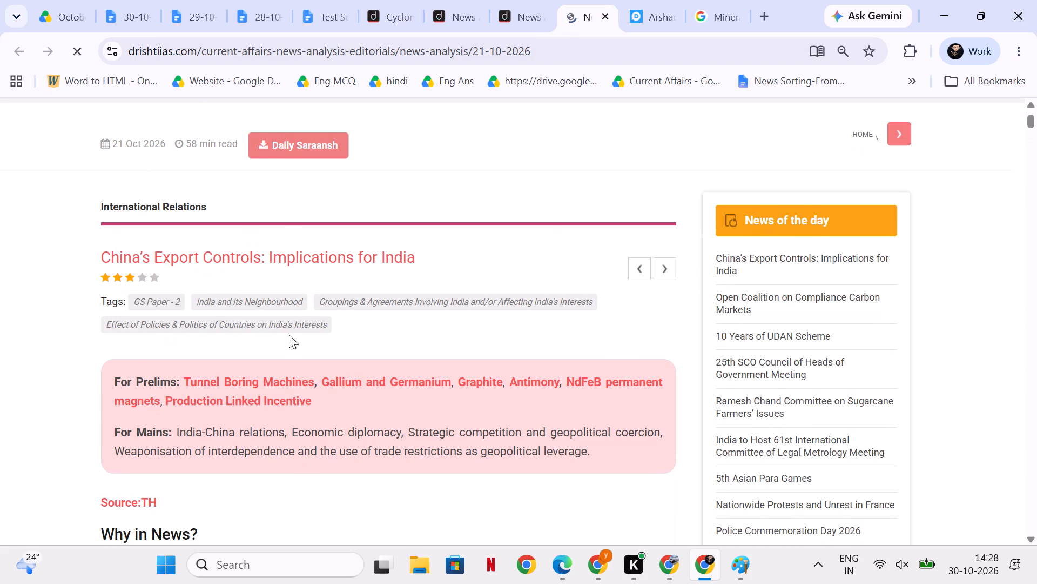
{"action": "scroll", "coordinate": [289, 335], "scroll_direction": "down", "scroll_amount": 20}
{"action": "scroll", "coordinate": [289, 335], "scroll_direction": "down", "scroll_amount": 8}
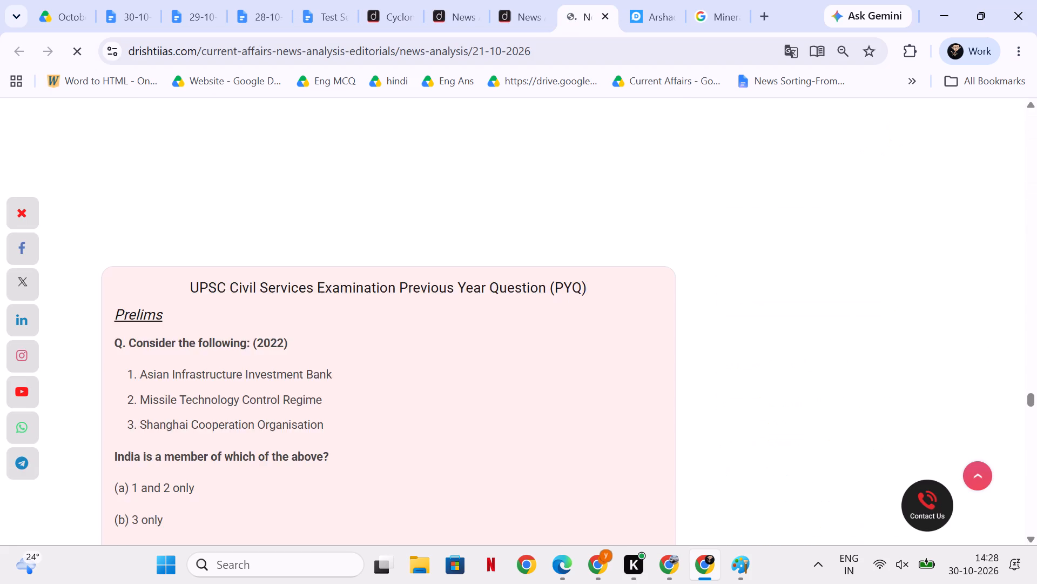
{"action": "scroll", "coordinate": [286, 322], "scroll_direction": "down", "scroll_amount": 16}
{"action": "scroll", "coordinate": [286, 322], "scroll_direction": "down", "scroll_amount": 8}
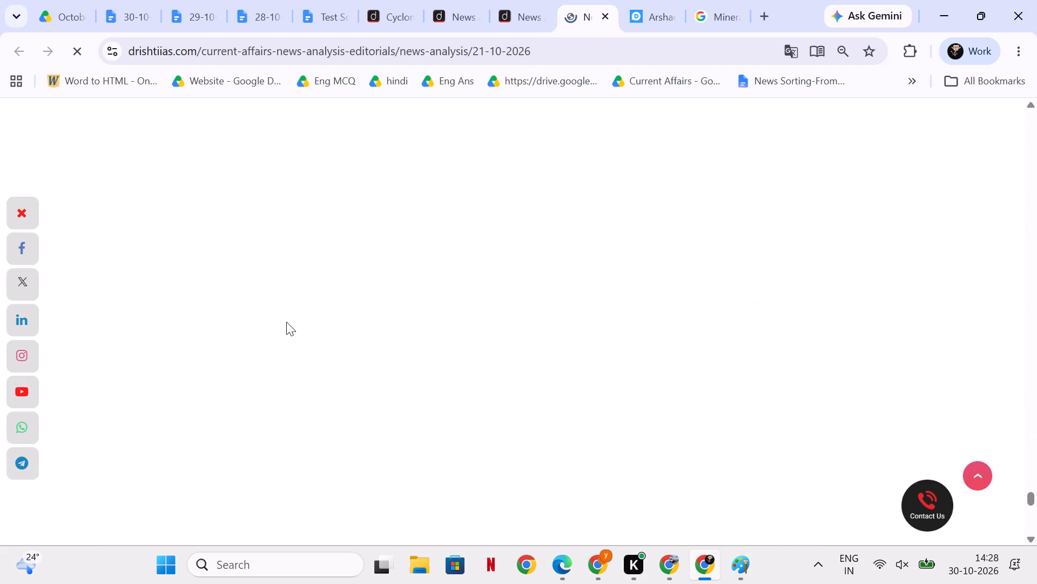
{"action": "scroll", "coordinate": [286, 322], "scroll_direction": "down", "scroll_amount": 3}
{"action": "scroll", "coordinate": [286, 322], "scroll_direction": "up", "scroll_amount": 5}
{"action": "scroll", "coordinate": [286, 322], "scroll_direction": "down", "scroll_amount": 5}
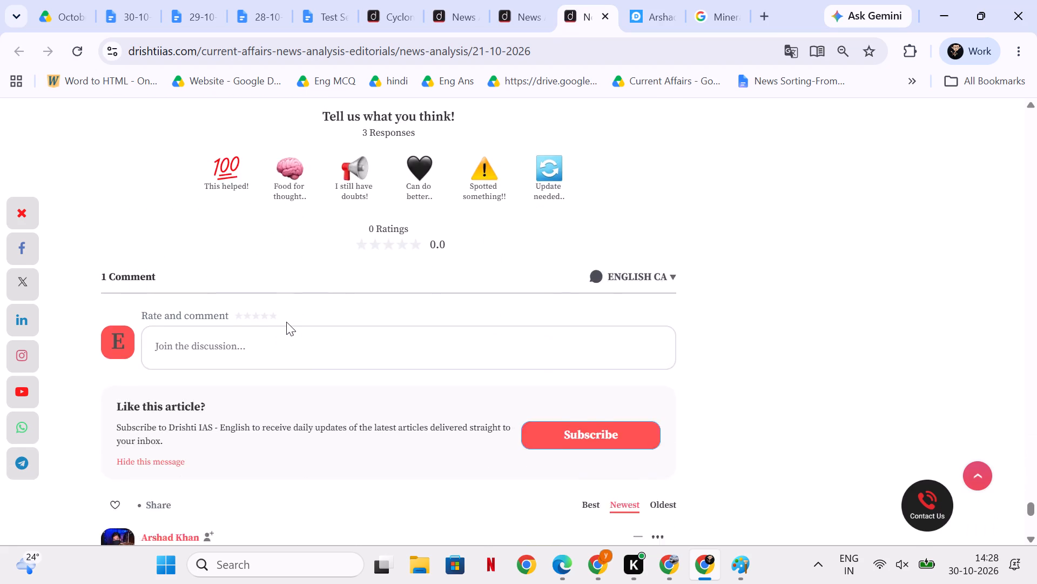
{"action": "scroll", "coordinate": [286, 322], "scroll_direction": "up", "scroll_amount": 2}
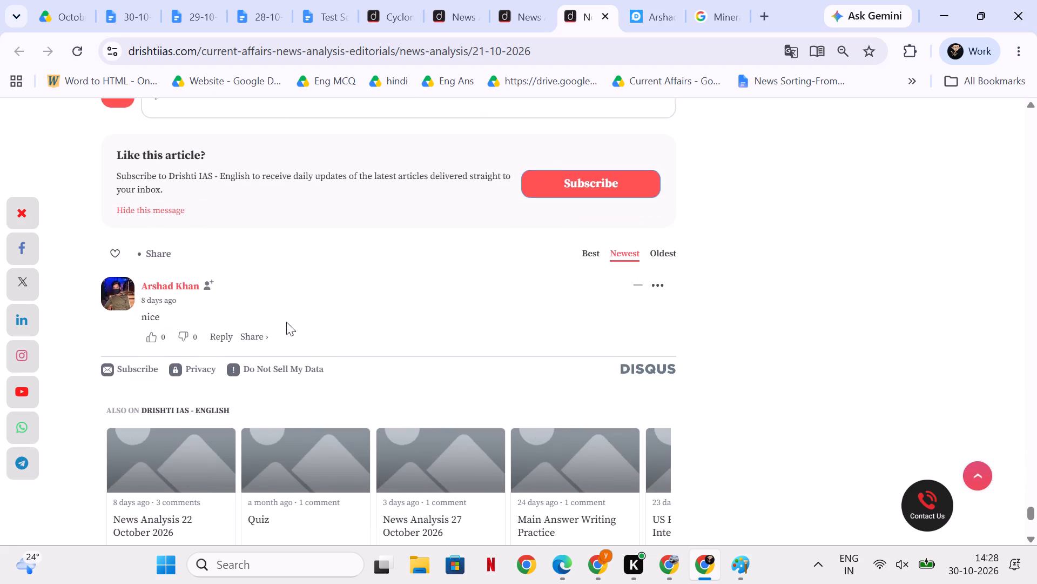
{"action": "scroll", "coordinate": [286, 322], "scroll_direction": "up", "scroll_amount": 1}
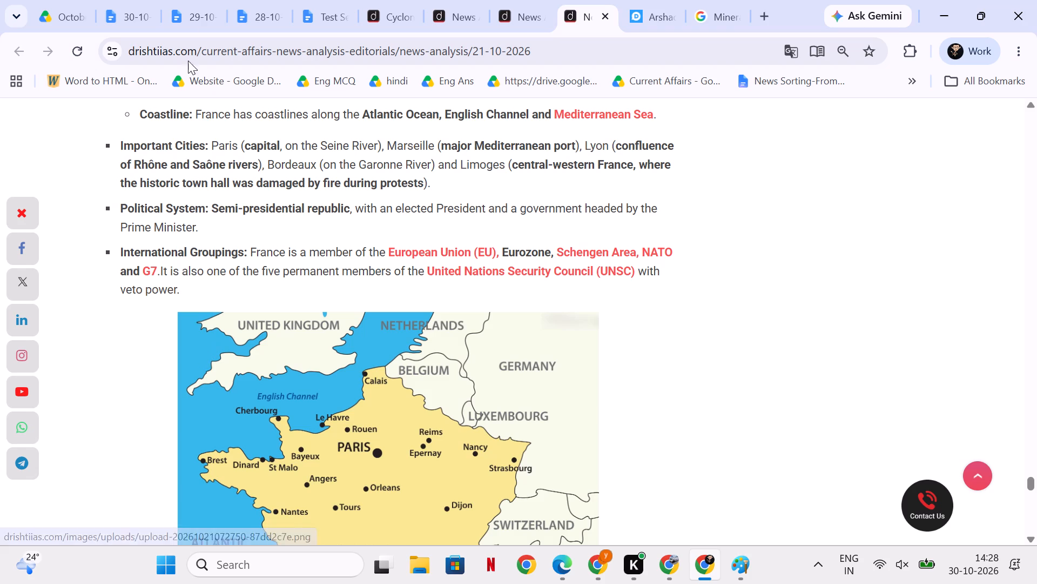
In the Test Series document, link "Read more" under the cyclone question's explanation to the copied Drishti IAS Cyclone Arnab address.
{"action": "left_click", "coordinate": [606, 563]}
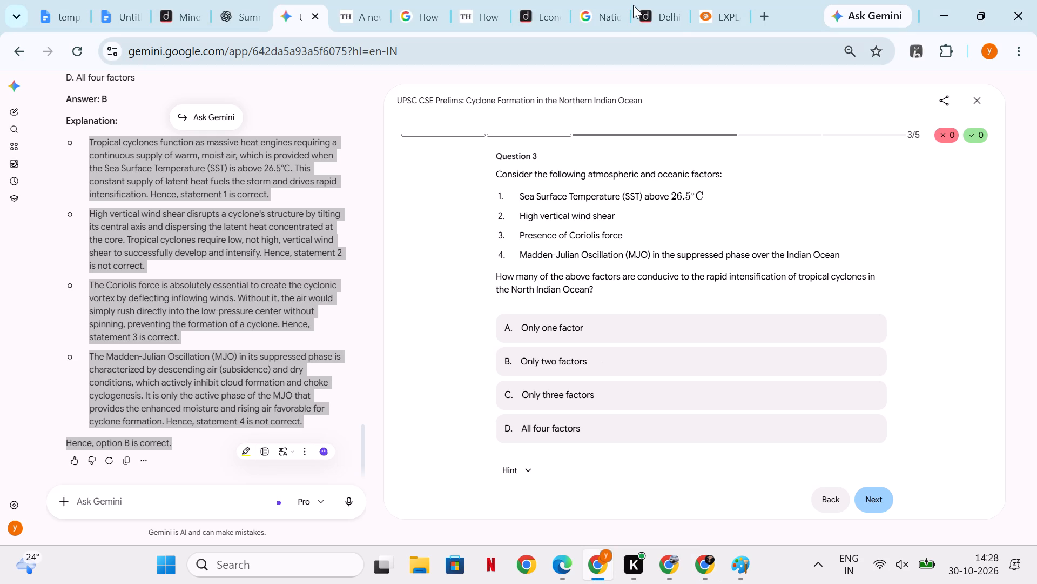
{"action": "left_click", "coordinate": [705, 558]}
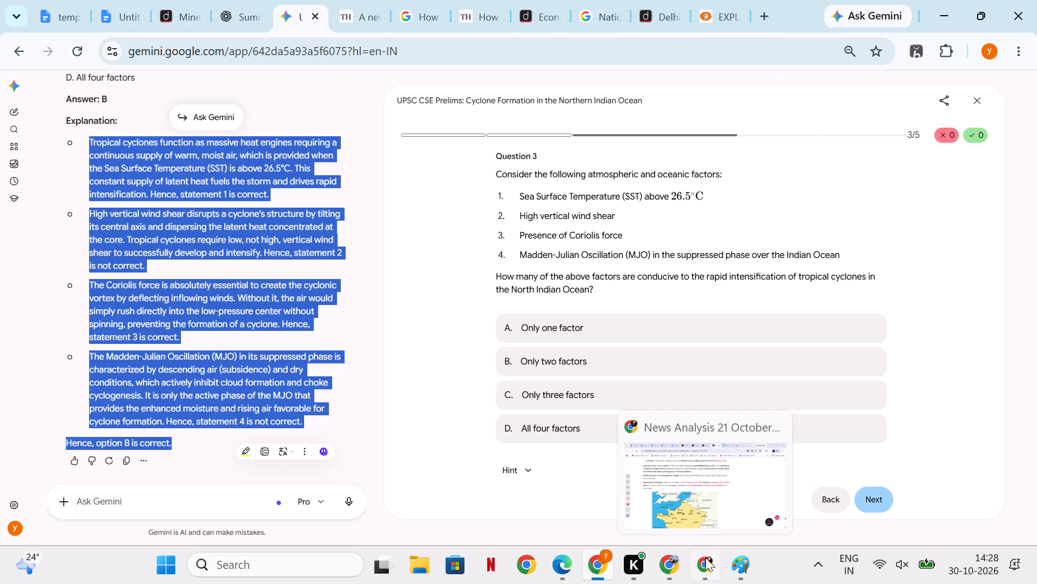
{"action": "double_click", "coordinate": [322, 0]}
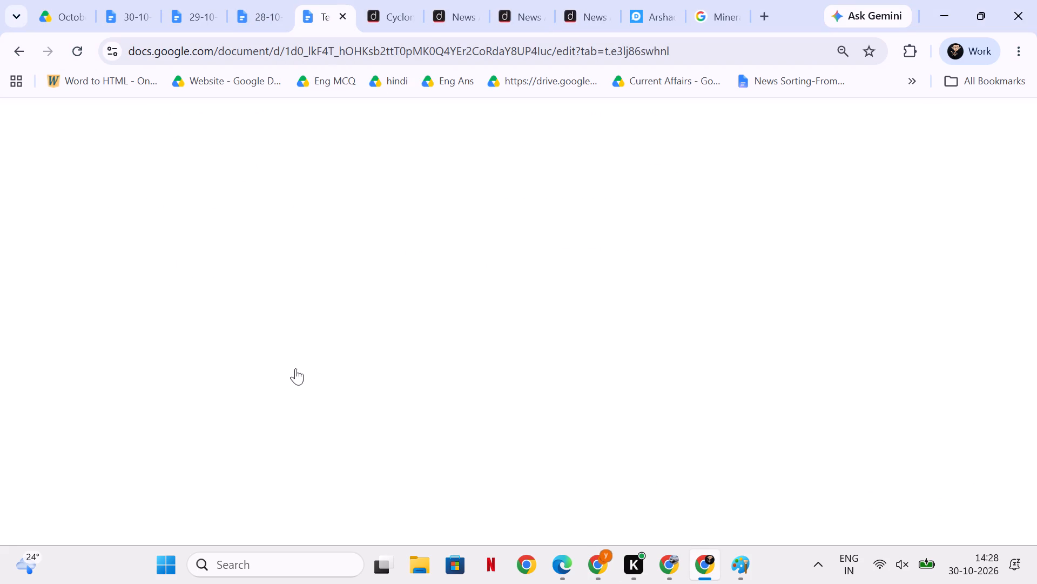
{"action": "left_click_drag", "start_coordinate": [247, 422], "coordinate": [323, 430]}
{"action": "key", "text": "ctrl+k"}
{"action": "key", "text": "ctrl+v"}
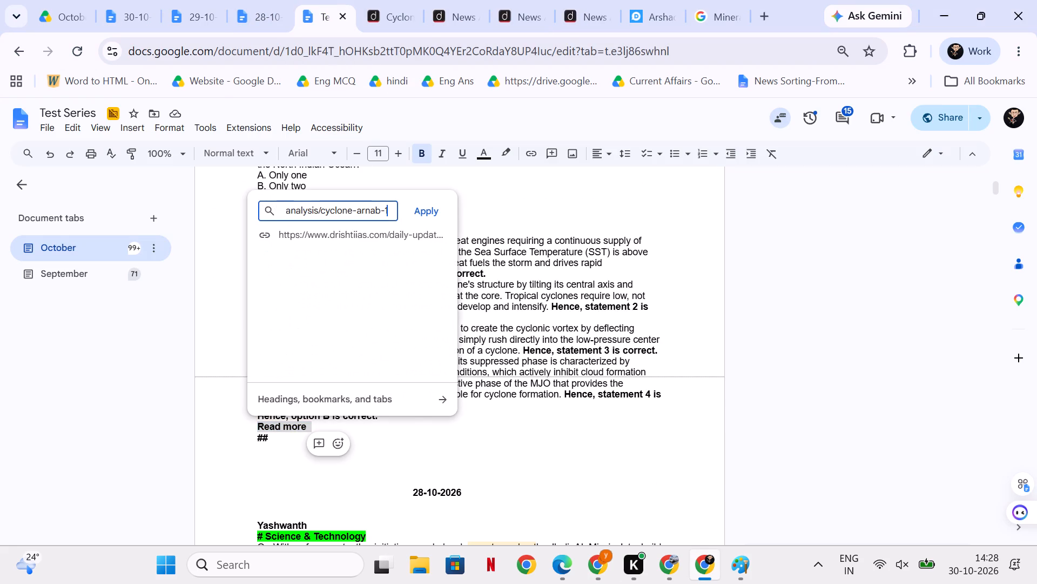
{"action": "key", "text": "Return"}
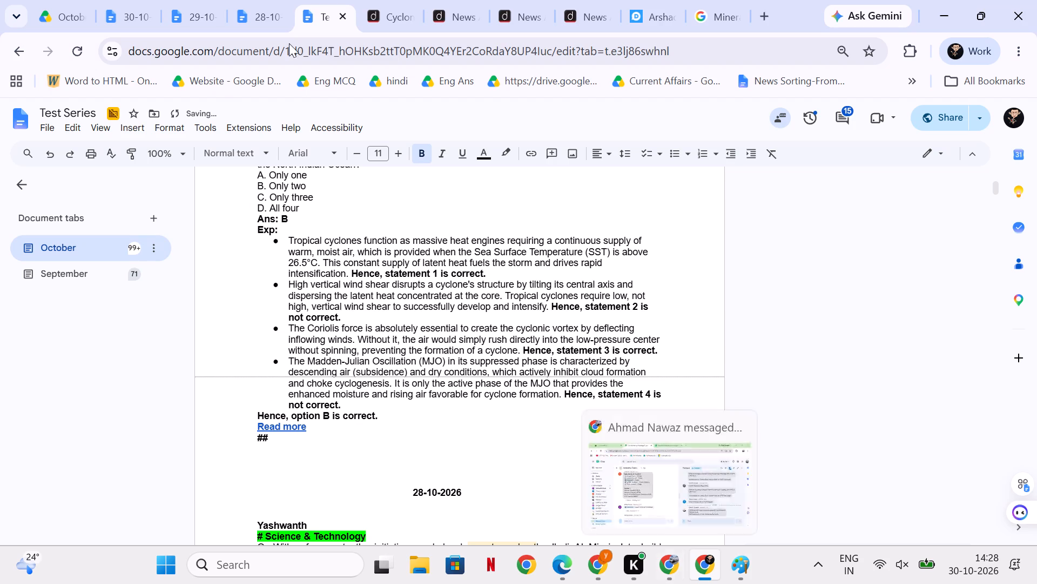
{"action": "left_click", "coordinate": [188, 0]}
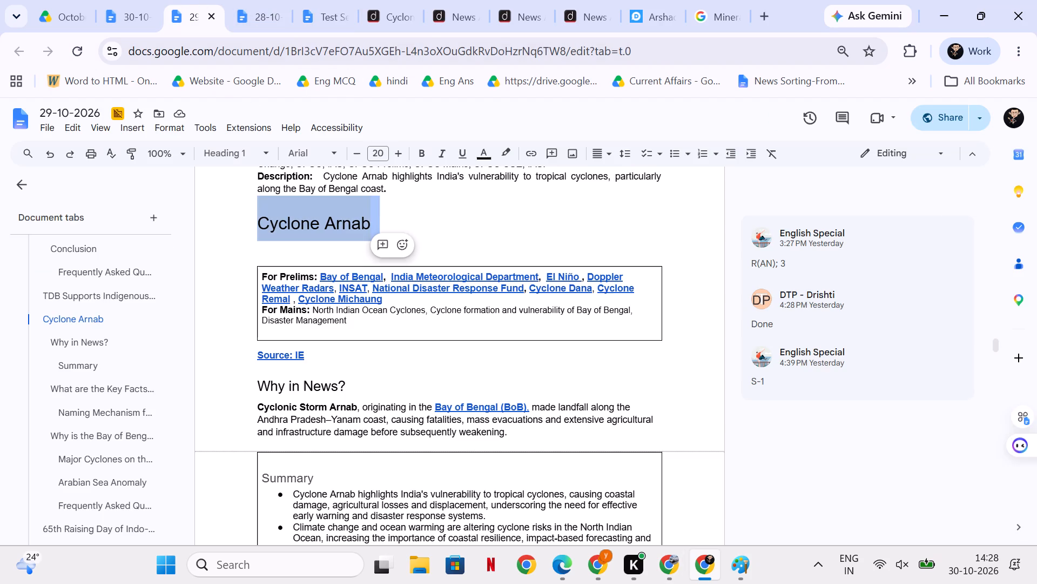
{"action": "scroll", "coordinate": [261, 350], "scroll_direction": "down", "scroll_amount": 2}
{"action": "scroll", "coordinate": [130, 368], "scroll_direction": "down", "scroll_amount": 1}
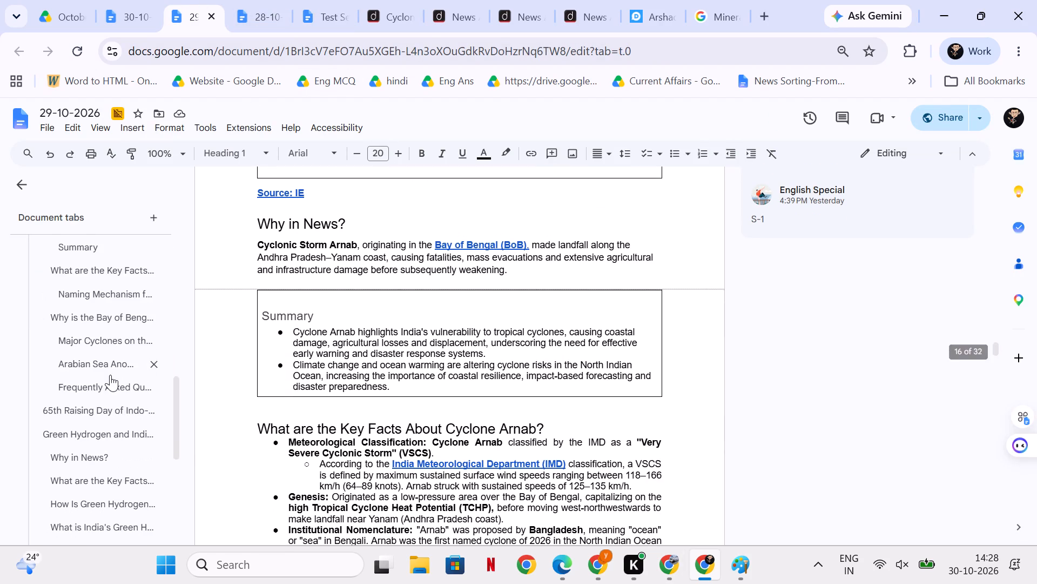
{"action": "scroll", "coordinate": [110, 375], "scroll_direction": "down", "scroll_amount": 2}
{"action": "scroll", "coordinate": [103, 301], "scroll_direction": "down", "scroll_amount": 1}
{"action": "left_click", "coordinate": [103, 301]}
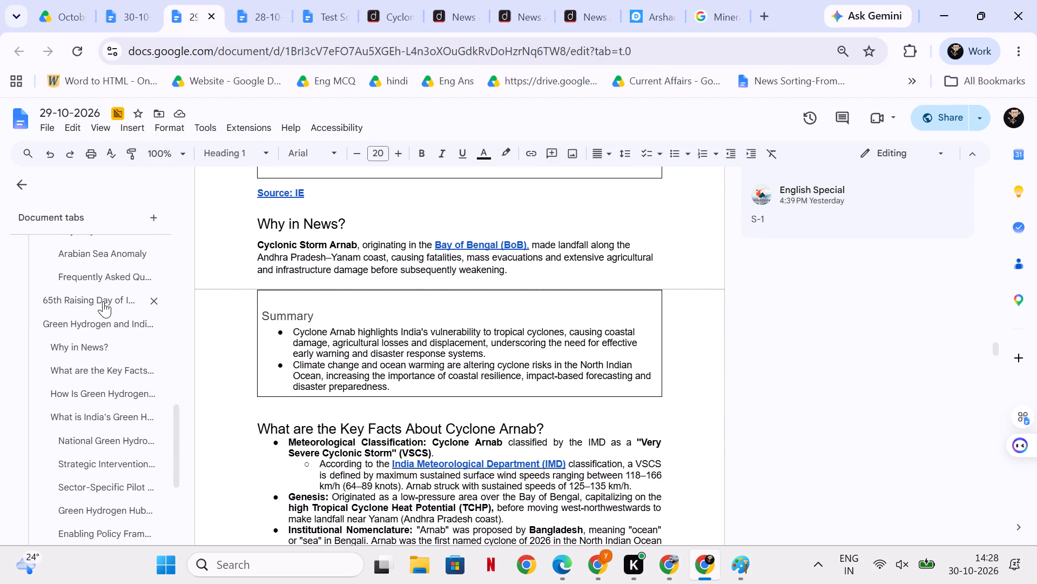
{"action": "scroll", "coordinate": [104, 301], "scroll_direction": "down", "scroll_amount": 1}
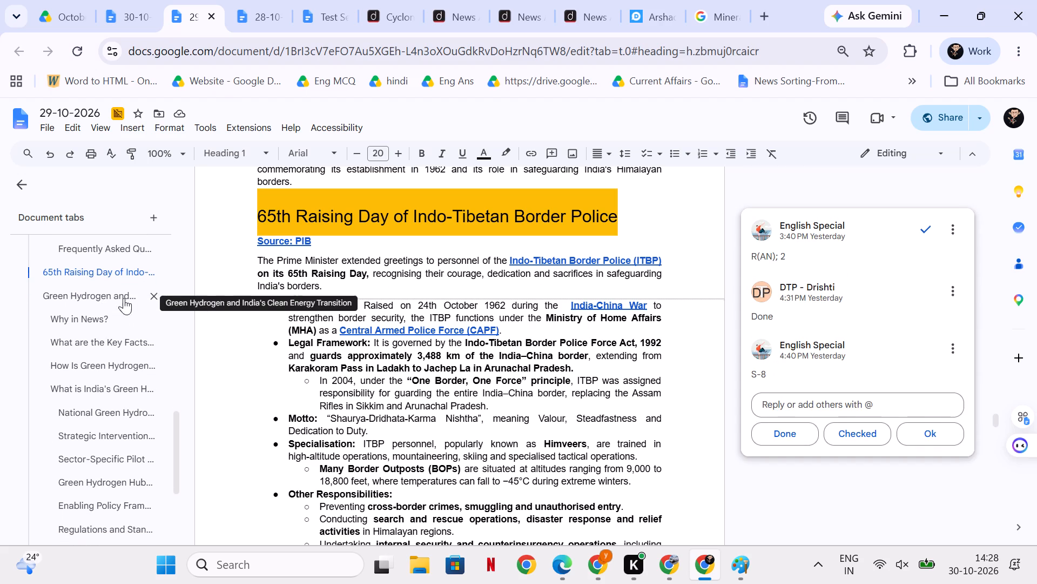
{"action": "scroll", "coordinate": [124, 298], "scroll_direction": "down", "scroll_amount": 1}
{"action": "left_click", "coordinate": [327, 339]}
{"action": "scroll", "coordinate": [327, 339], "scroll_direction": "down", "scroll_amount": 1}
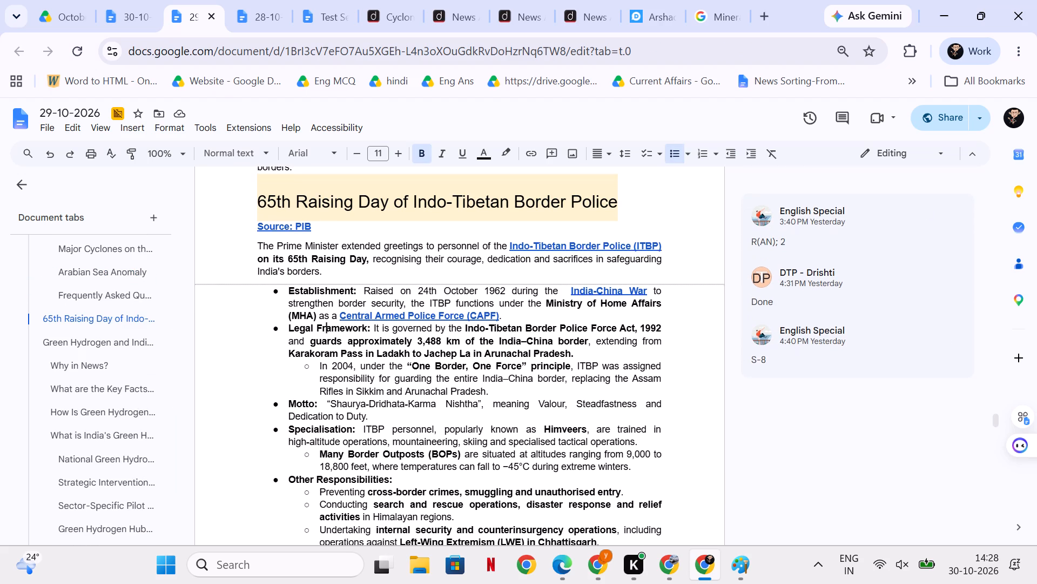
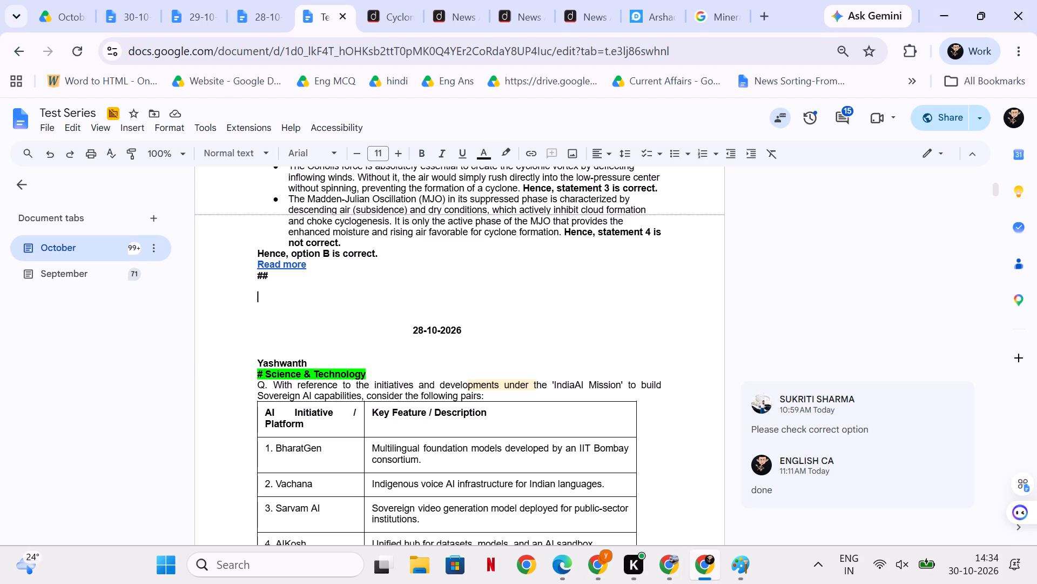
{"action": "key", "text": "ctrl+z"}
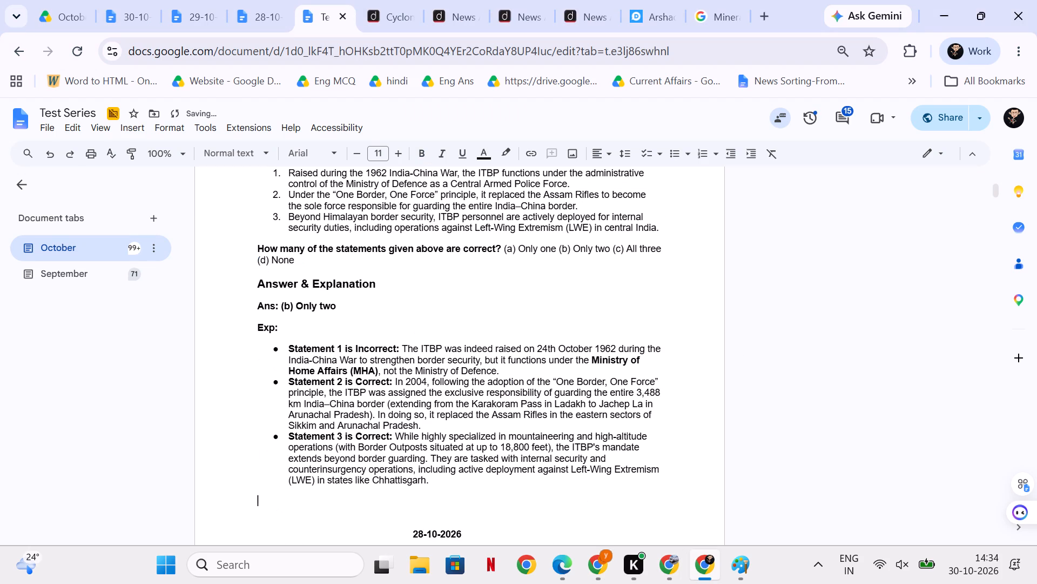
{"action": "key", "text": "ctrl+shift+v"}
Format the three ITBP statements below the question stem as a numbered list.
{"action": "scroll", "coordinate": [293, 267], "scroll_direction": "up", "scroll_amount": 1}
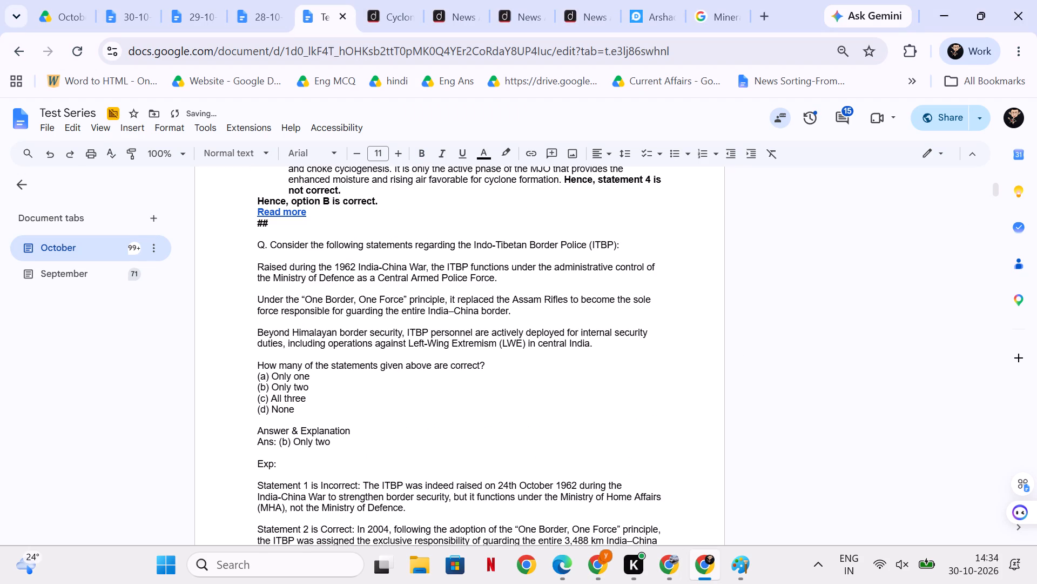
{"action": "scroll", "coordinate": [293, 267], "scroll_direction": "up", "scroll_amount": 1}
{"action": "left_click_drag", "start_coordinate": [239, 268], "coordinate": [329, 333]}
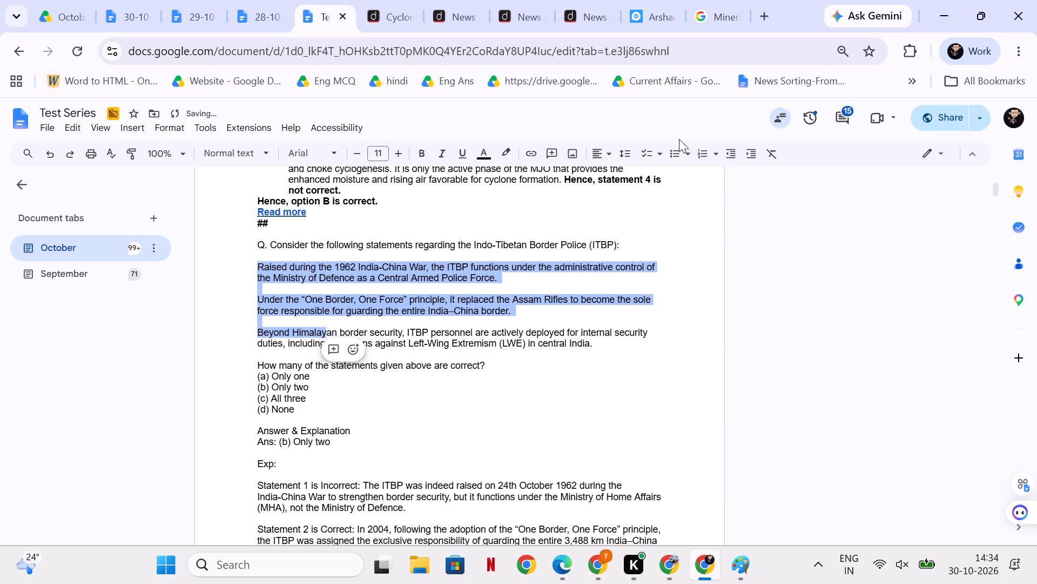
{"action": "left_click", "coordinate": [702, 157]}
Remove the empty numbered items between the ITBP statements so the list runs from 1 to 3.
{"action": "left_click", "coordinate": [336, 288]}
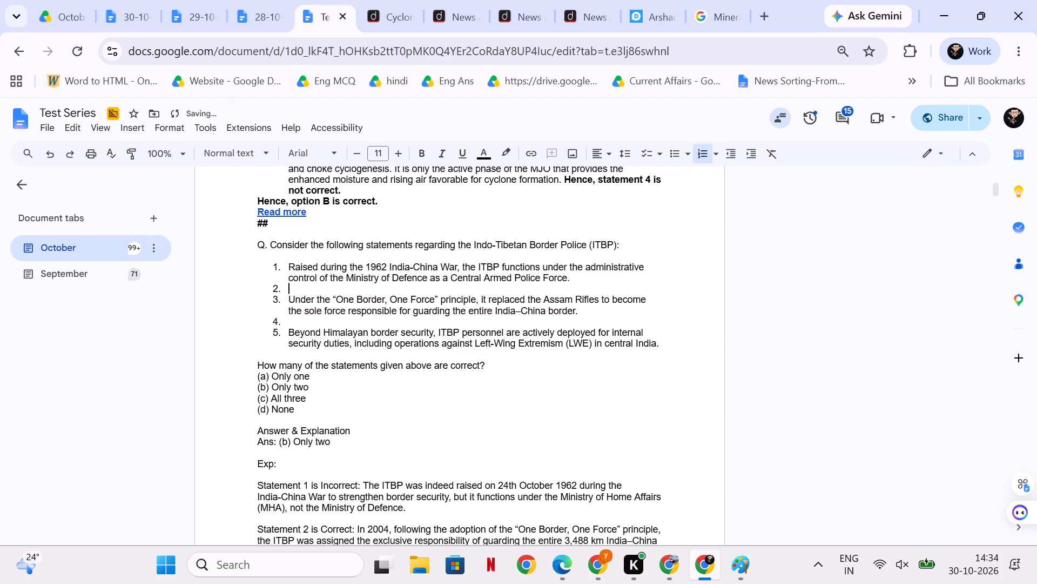
{"action": "key", "text": "BackSpace"}
{"action": "key", "text": "BackSpace"}
{"action": "key", "text": "BackSpace"}
{"action": "key", "text": "BackSpace"}
{"action": "key", "text": "ctrl+z"}
{"action": "key", "text": "BackSpace"}
{"action": "key", "text": "BackSpace"}
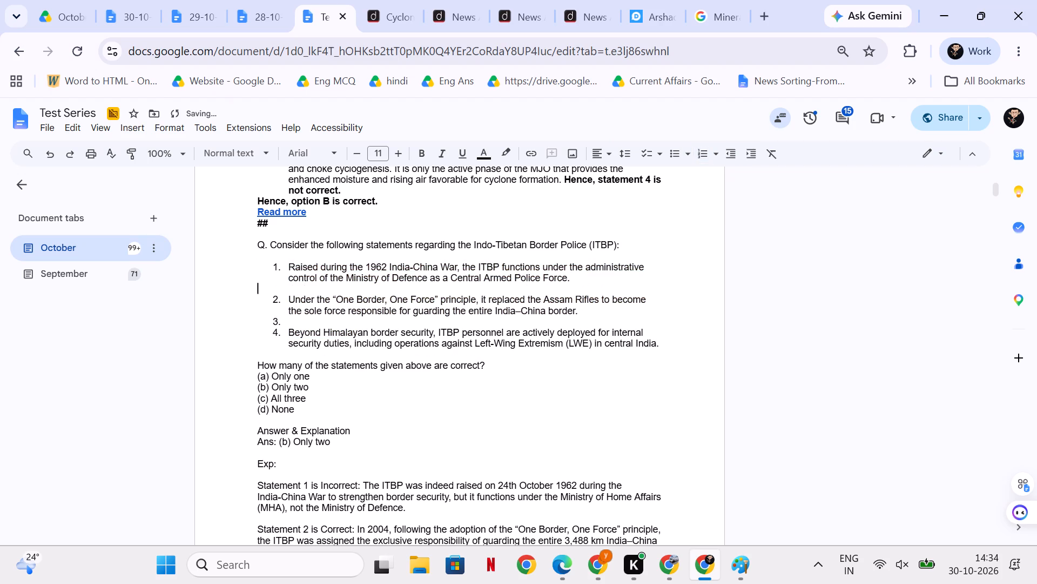
{"action": "key", "text": "BackSpace"}
{"action": "key", "text": "Down"}
{"action": "key", "text": "Down"}
{"action": "key", "text": "Down"}
{"action": "key", "text": "BackSpace"}
{"action": "key", "text": "BackSpace"}
{"action": "key", "text": "BackSpace"}
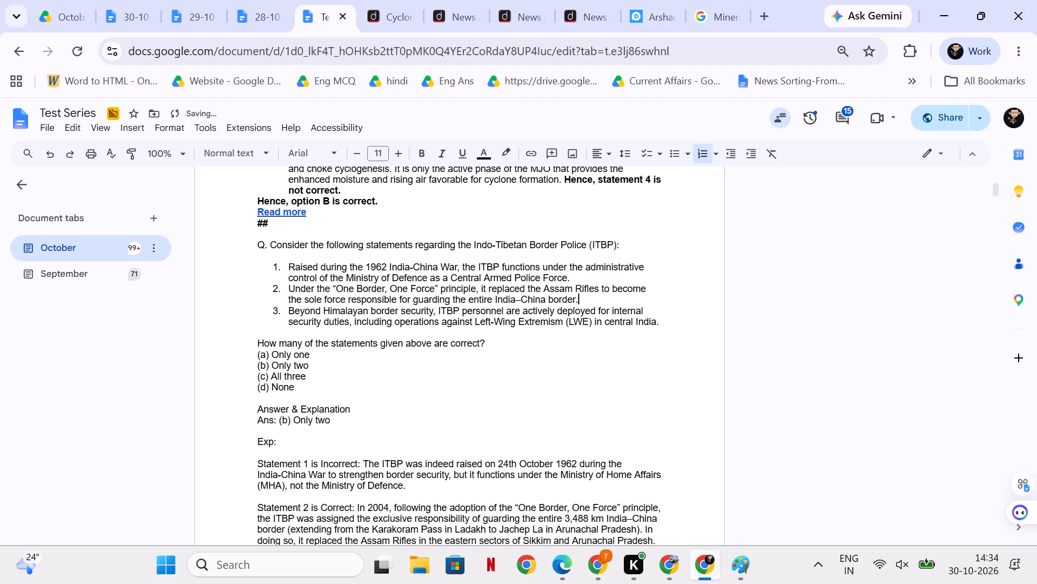
Remove the blank line below option (d) and delete the "Answer & Explanation" heading above the ITBP answer.
{"action": "left_click", "coordinate": [259, 402]}
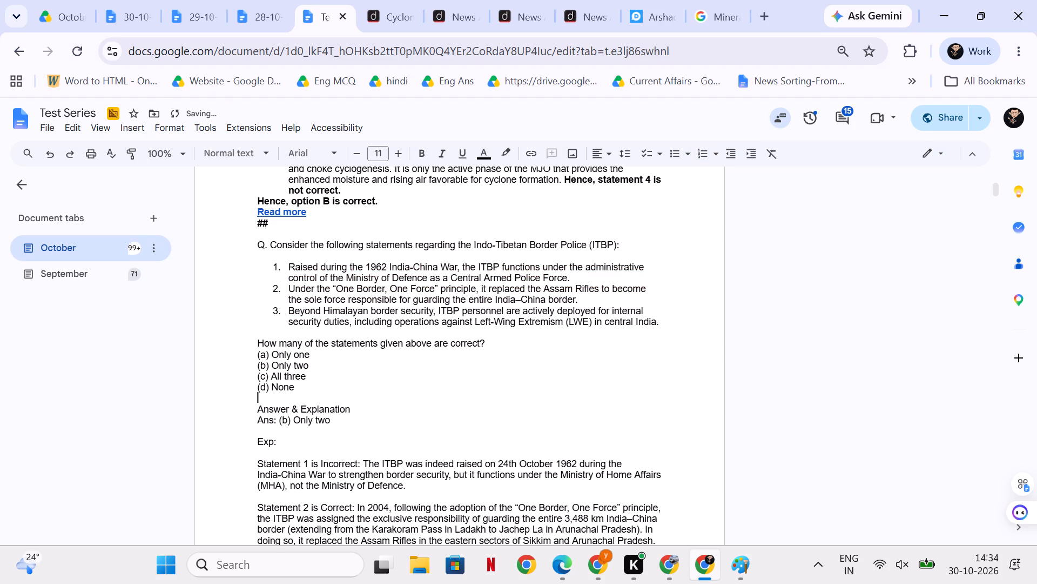
{"action": "key", "text": "BackSpace"}
{"action": "key", "text": "Down"}
{"action": "key", "text": "Left"}
{"action": "key", "text": "Left"}
{"action": "key", "text": "Left"}
{"action": "key", "text": "ctrl+shift+Right"}
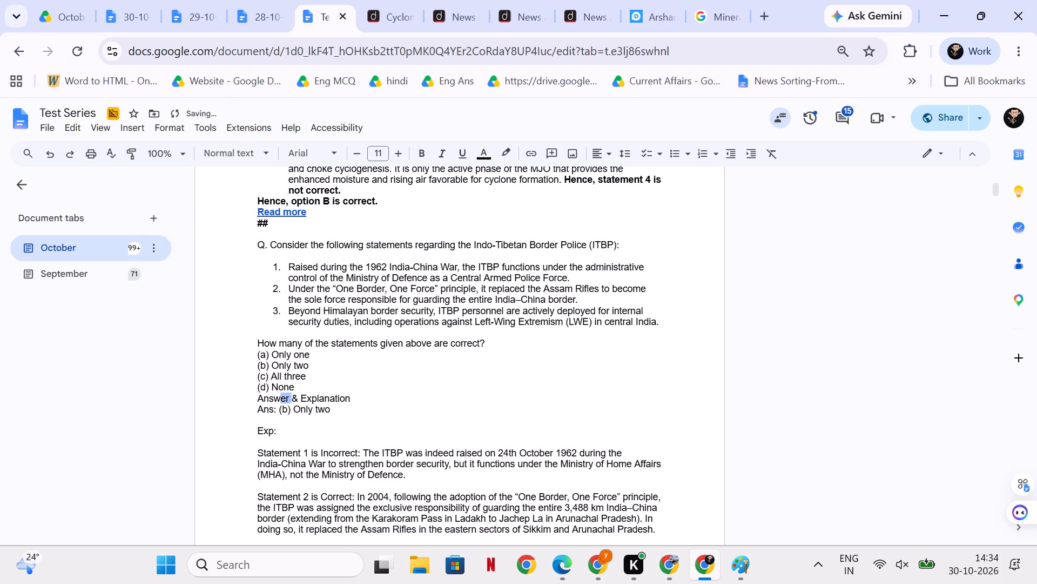
{"action": "key", "text": "ctrl+shift+Right"}
{"action": "key", "text": "ctrl+shift+Right"}
{"action": "key", "text": "ctrl+shift+Right"}
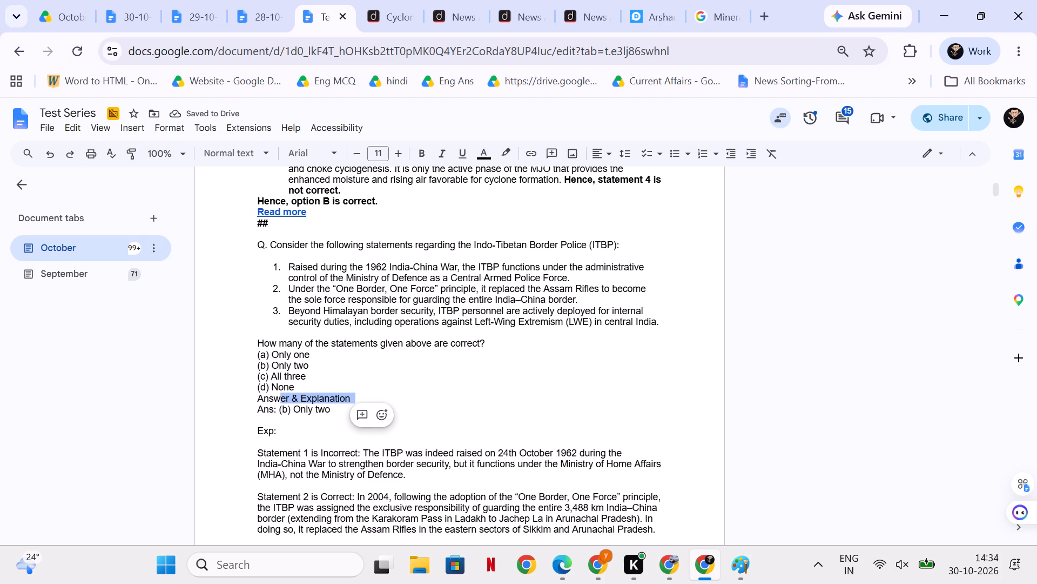
{"action": "key", "text": "BackSpace"}
{"action": "key", "text": "shift+colon"}
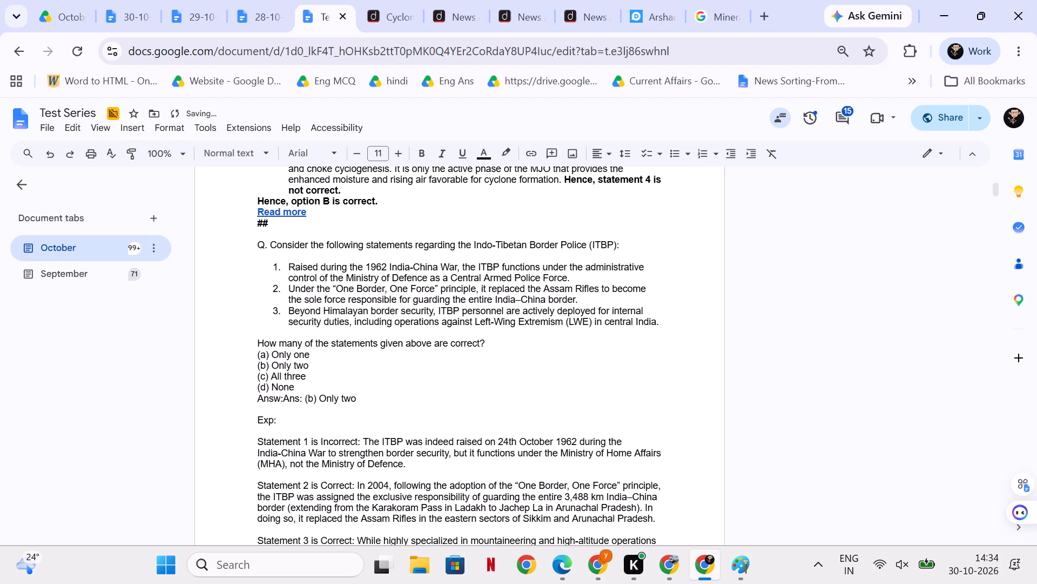
{"action": "key", "text": "BackSpace"}
{"action": "key", "text": "BackSpace"}
{"action": "key", "text": "BackSpace"}
{"action": "key", "text": "BackSpace"}
{"action": "key", "text": "BackSpace"}
Shorten the ITBP answer line to "Ans: (b)" and remove the blank line between it and "Exp:".
{"action": "key", "text": "Right"}
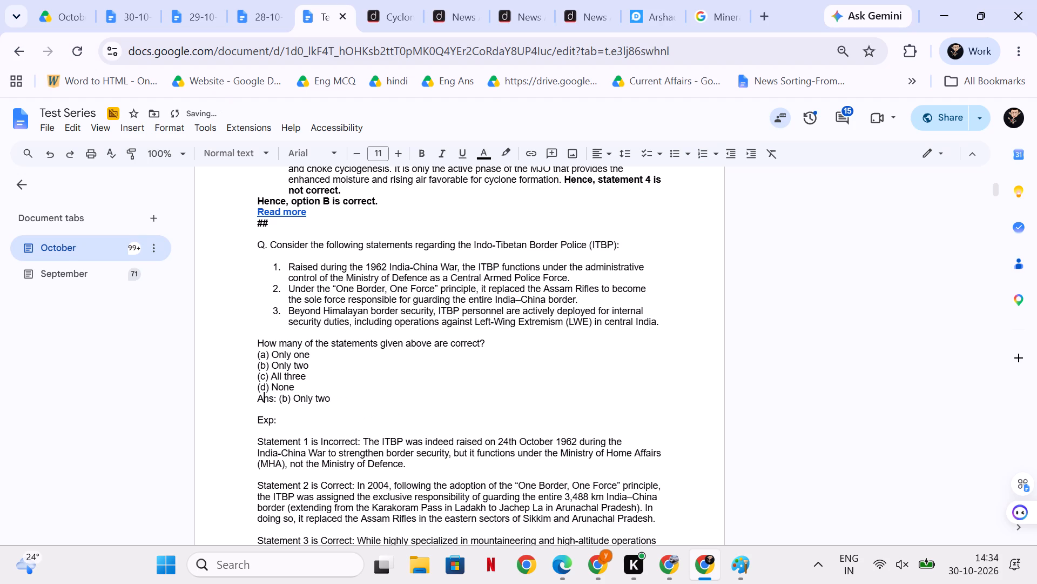
{"action": "key", "text": "Right"}
{"action": "key", "text": "Right"}
{"action": "key", "text": "Right"}
{"action": "key", "text": "Right"}
{"action": "key", "text": "Right"}
{"action": "key", "text": "Right"}
{"action": "key", "text": "Right"}
{"action": "key", "text": "ctrl+shift+Down"}
{"action": "key", "text": "BackSpace"}
{"action": "key", "text": "Return"}
{"action": "key", "text": "BackSpace"}
Copy the bold sentence "Hence, statement 1 is correct." from the cyclone question's explanation.
{"action": "key", "text": "Down"}
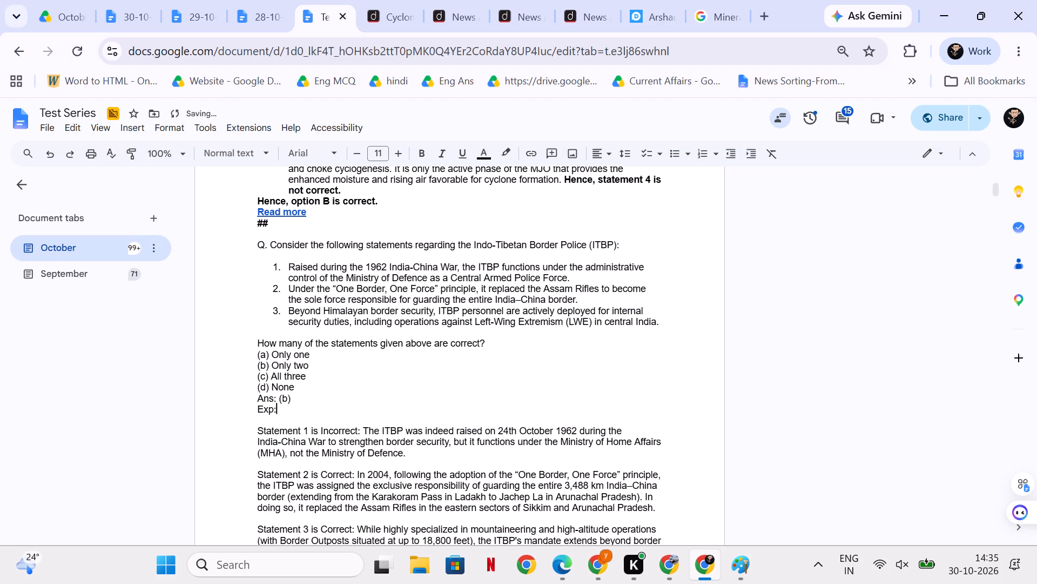
{"action": "key", "text": "Down"}
{"action": "scroll", "coordinate": [435, 284], "scroll_direction": "up", "scroll_amount": 1}
{"action": "left_click_drag", "start_coordinate": [351, 334], "coordinate": [372, 336]}
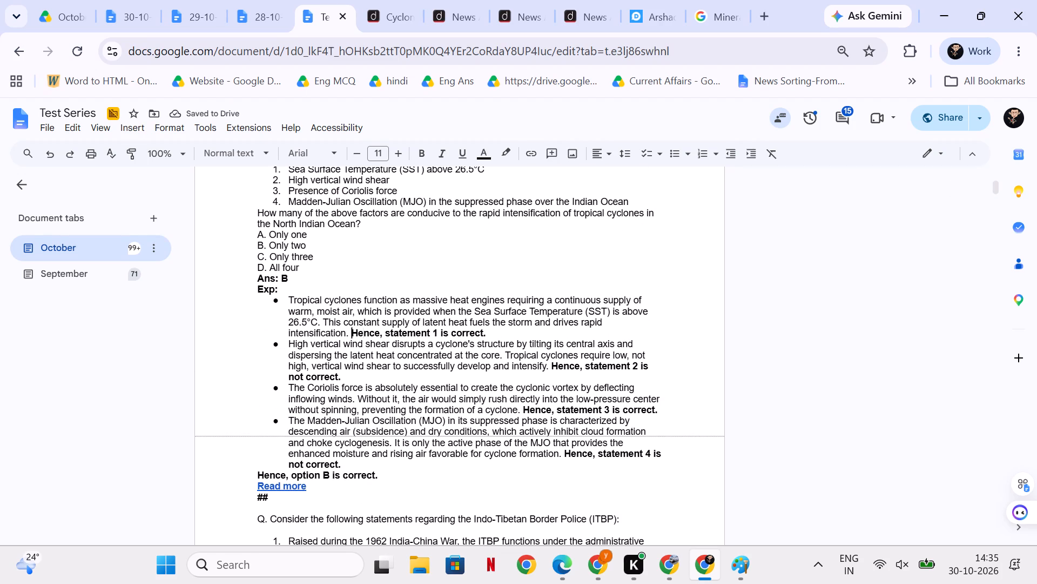
{"action": "left_click_drag", "start_coordinate": [372, 336], "coordinate": [527, 336]}
{"action": "key", "text": "ctrl+c"}
Turn the first ITBP explanation paragraph into a bullet and delete its "Statement 1 is Incorrect:" lead-in.
{"action": "scroll", "coordinate": [524, 336], "scroll_direction": "down", "scroll_amount": 2}
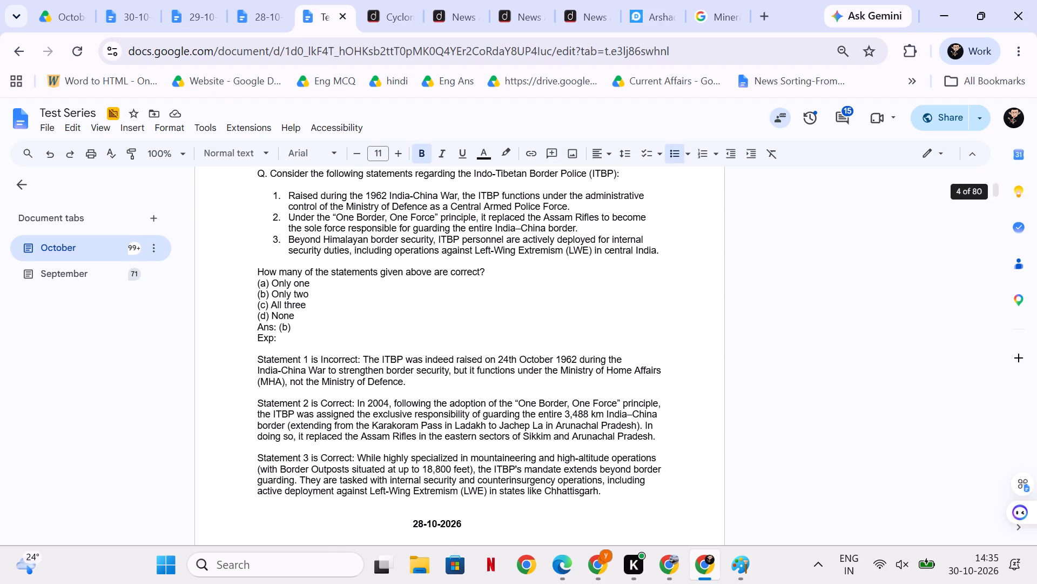
{"action": "scroll", "coordinate": [447, 360], "scroll_direction": "down", "scroll_amount": 1}
{"action": "left_click_drag", "start_coordinate": [251, 349], "coordinate": [303, 349]}
{"action": "left_click", "coordinate": [259, 349]}
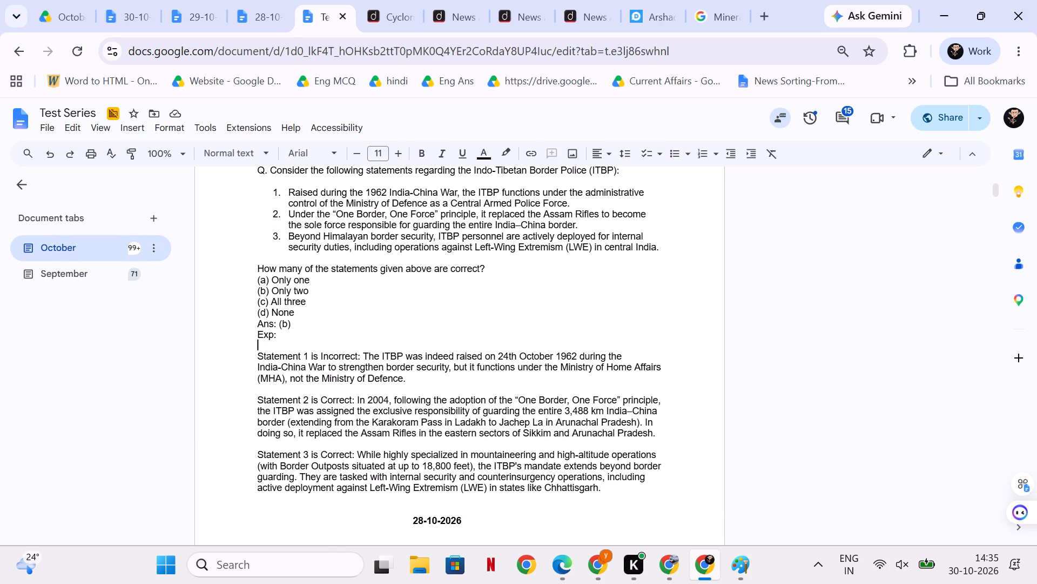
{"action": "left_click_drag", "start_coordinate": [258, 356], "coordinate": [366, 355]}
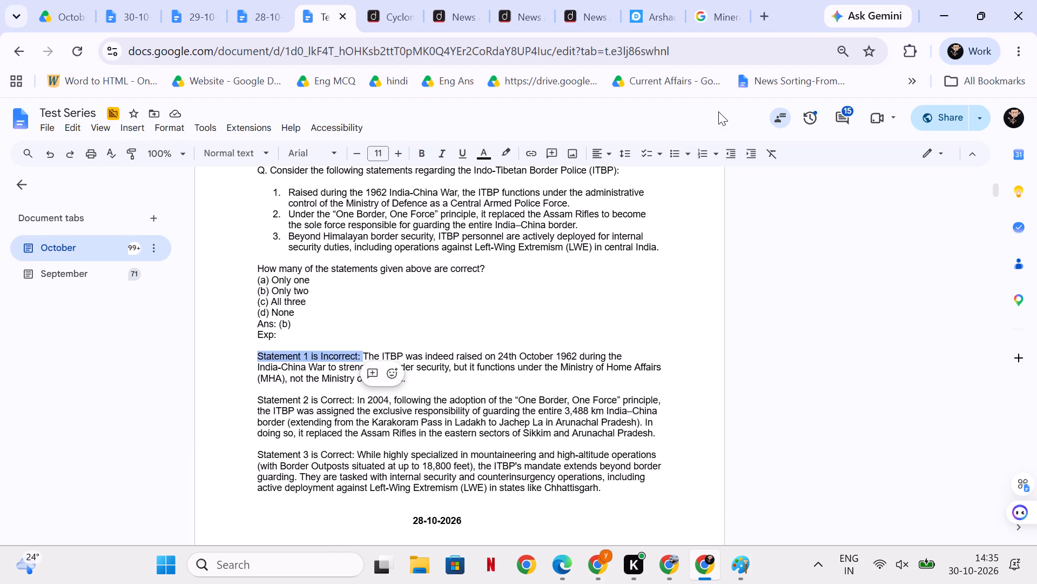
{"action": "left_click", "coordinate": [669, 155]}
{"action": "key", "text": "BackSpace"}
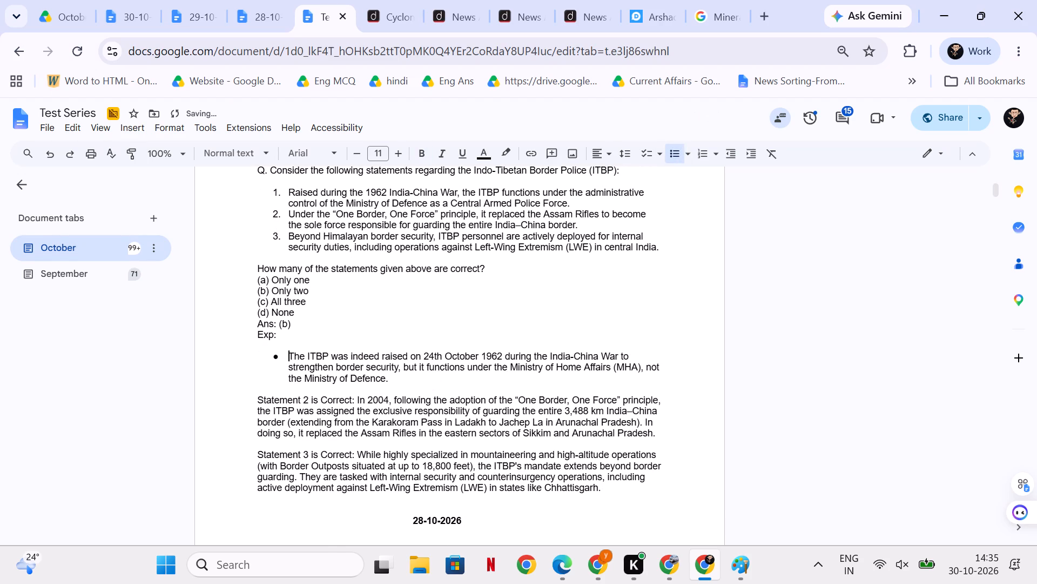
{"action": "key", "text": "ctrl+z"}
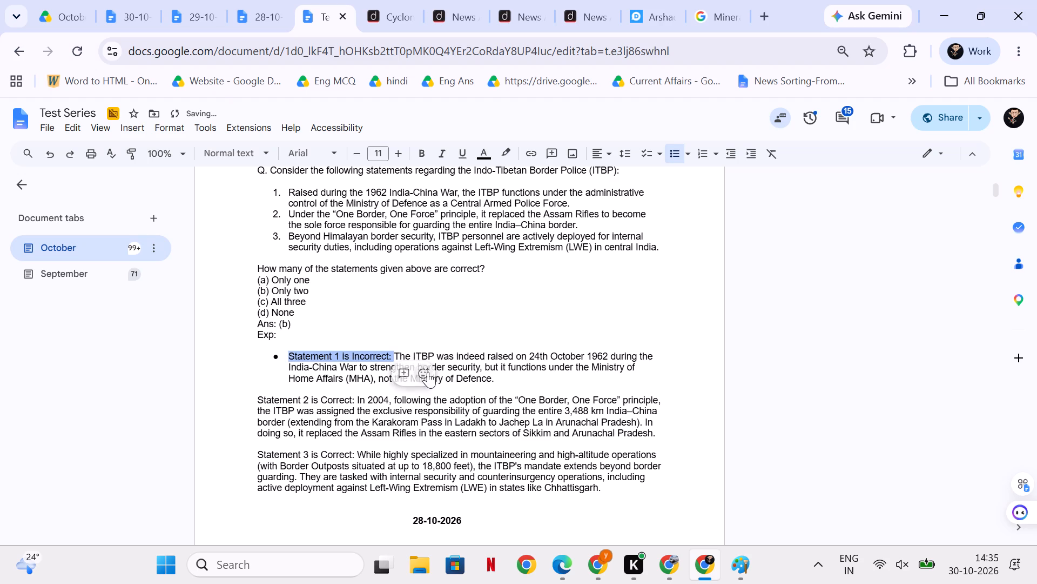
{"action": "key", "text": "BackSpace"}
Append the copied concluding sentence to the first ITBP bullet and edit it to read "Hence, statement 1 is not correct.".
{"action": "left_click", "coordinate": [425, 371]}
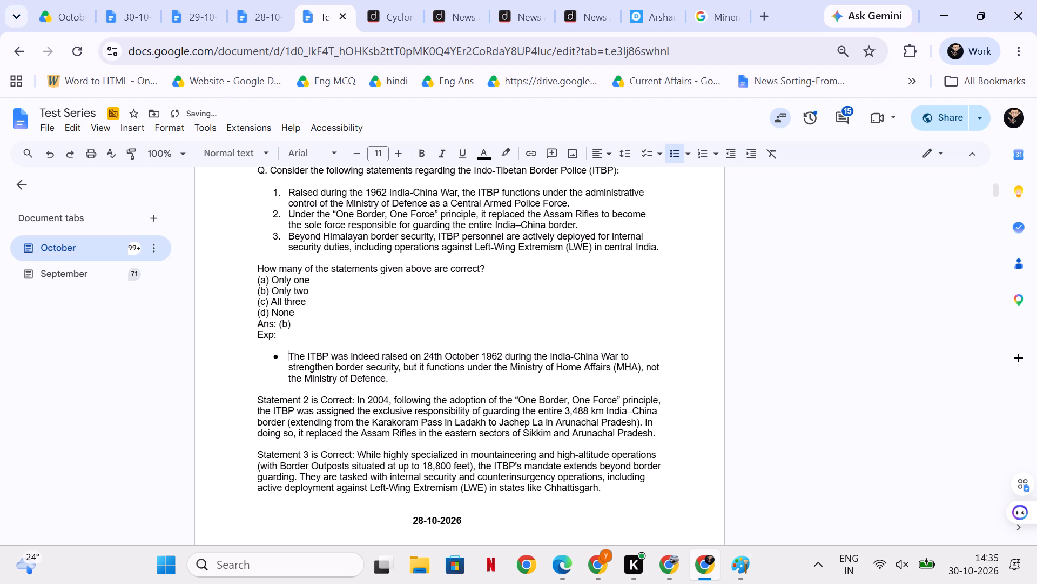
{"action": "left_click", "coordinate": [423, 376]}
{"action": "key", "text": "space"}
{"action": "key", "text": "ctrl+v"}
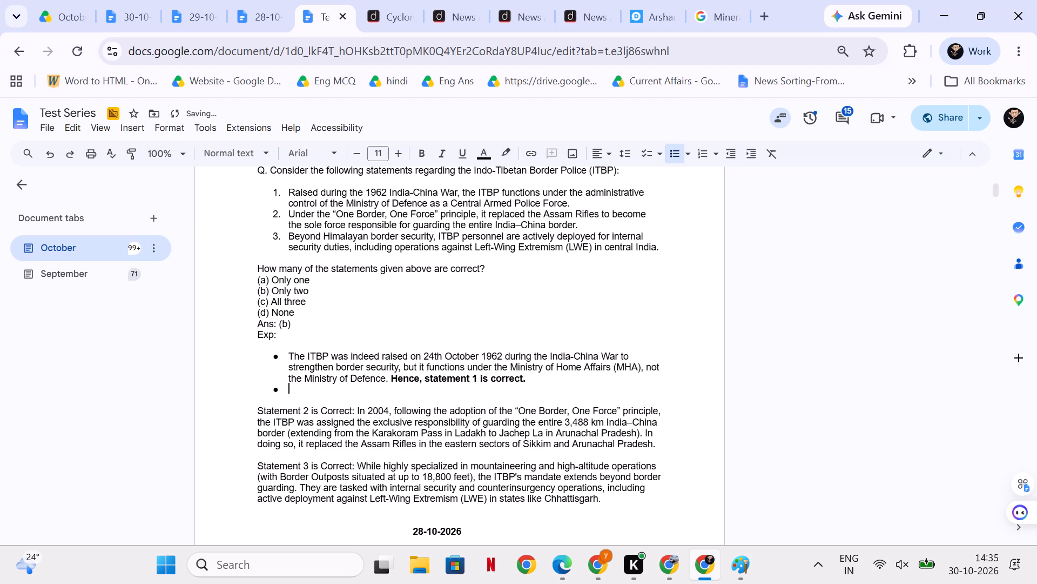
{"action": "left_click", "coordinate": [491, 377]}
{"action": "type", "text": "not"}
{"action": "key", "text": "space"}
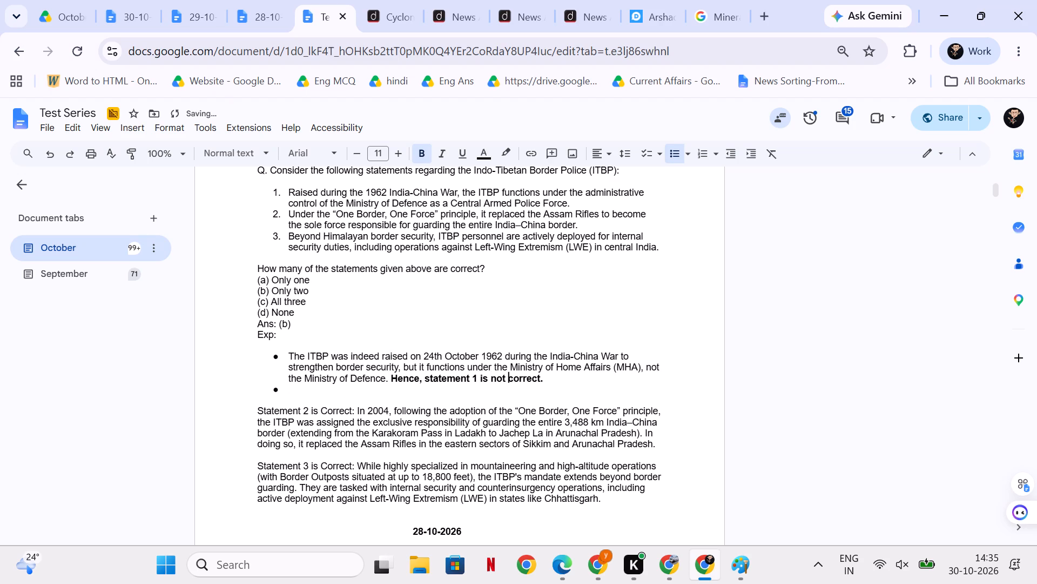
Delete the "Statement 2 is Correct:" lead-in with its blank line and merge the explanation into the second bullet.
{"action": "left_click_drag", "start_coordinate": [293, 396], "coordinate": [312, 403]}
{"action": "left_click_drag", "start_coordinate": [312, 403], "coordinate": [358, 407]}
{"action": "key", "text": "BackSpace"}
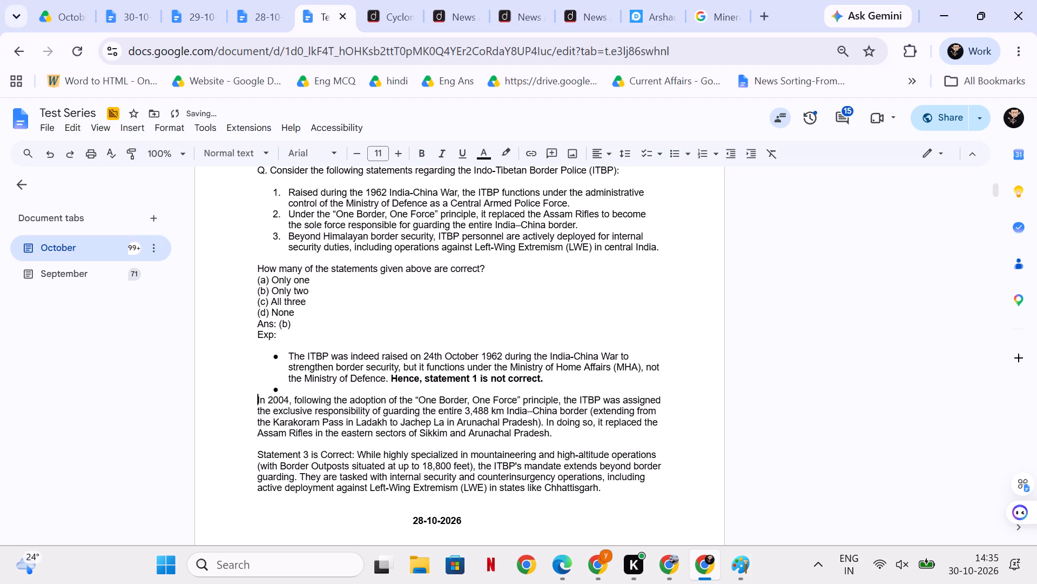
{"action": "key", "text": "BackSpace"}
Append the copied concluding sentence to the second ITBP bullet and edit it to read "Hence, statement 2 is correct.".
{"action": "left_click", "coordinate": [368, 431]}
{"action": "key", "text": "space"}
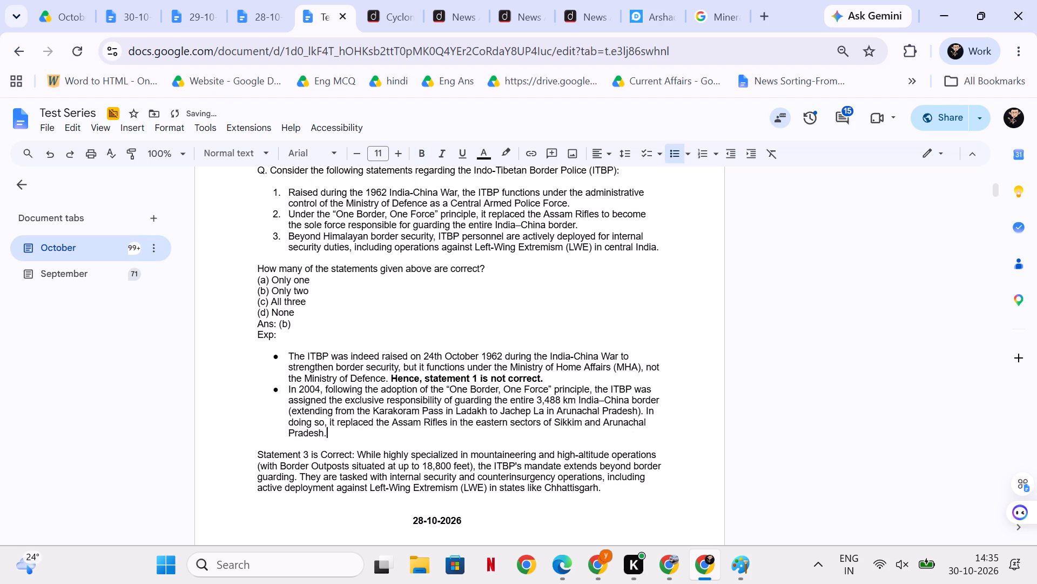
{"action": "key", "text": "ctrl+v"}
{"action": "left_click_drag", "start_coordinate": [412, 434], "coordinate": [418, 433]}
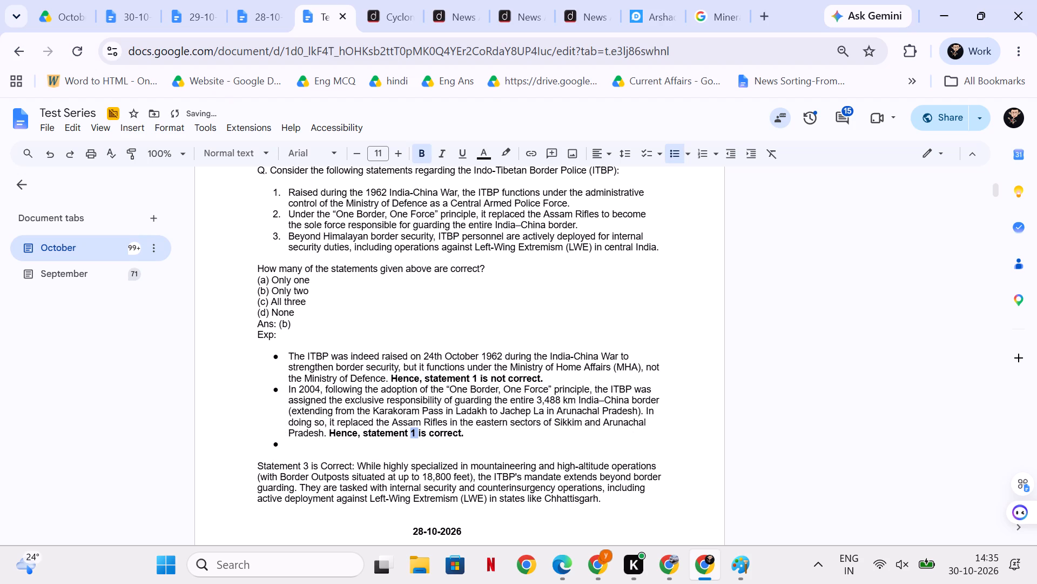
{"action": "key", "text": "2"}
{"action": "key", "text": "space"}
Remove the empty bullet and blank line, delete the "Statement 3 is Correct:" lead-in, and make that explanation the third bullet.
{"action": "left_click", "coordinate": [309, 450]}
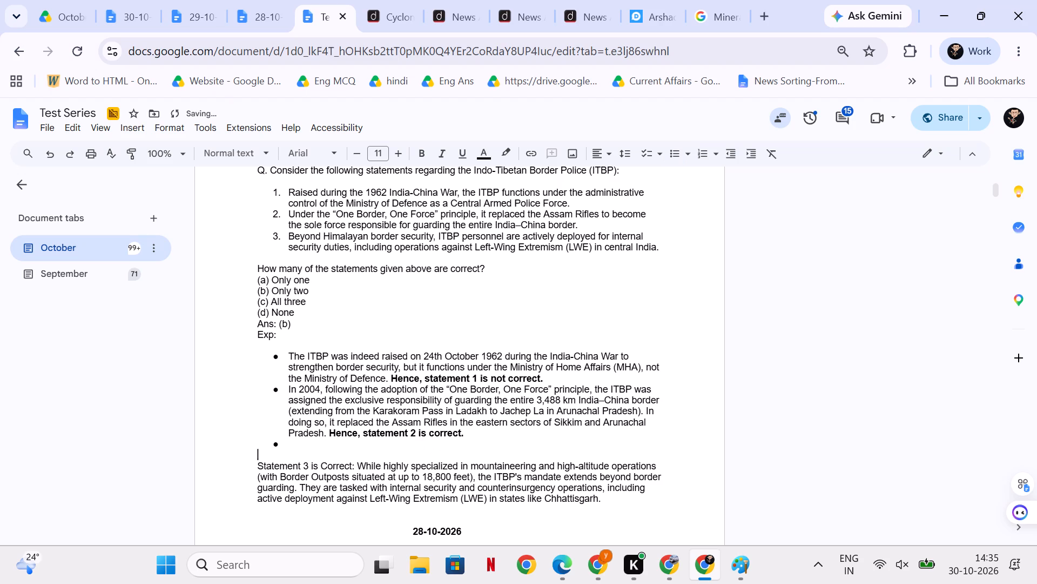
{"action": "key", "text": "BackSpace"}
{"action": "key", "text": "BackSpace"}
{"action": "key", "text": "BackSpace"}
{"action": "key", "text": "BackSpace"}
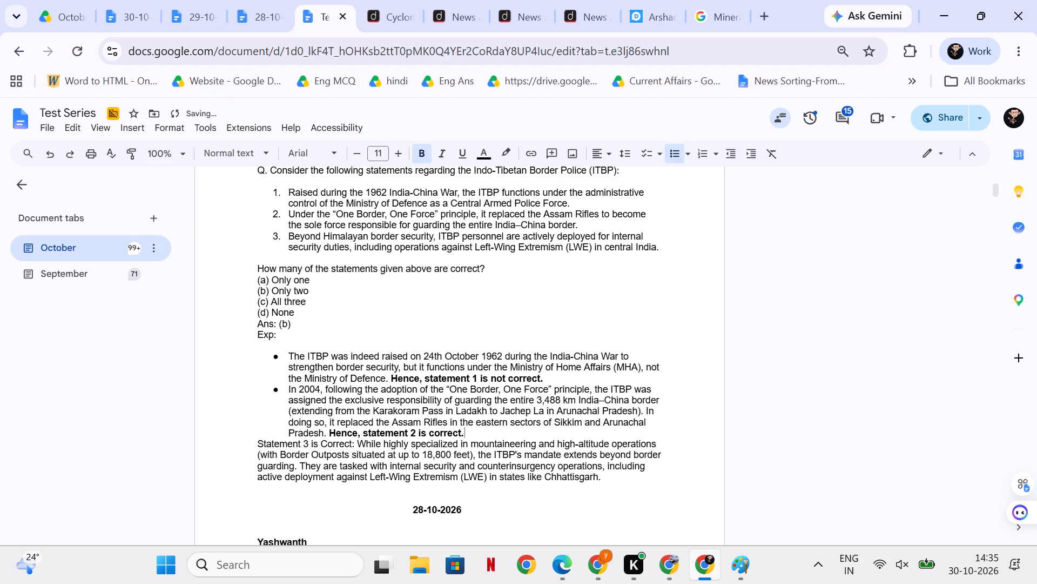
{"action": "left_click_drag", "start_coordinate": [236, 446], "coordinate": [355, 444]}
{"action": "key", "text": "BackSpace"}
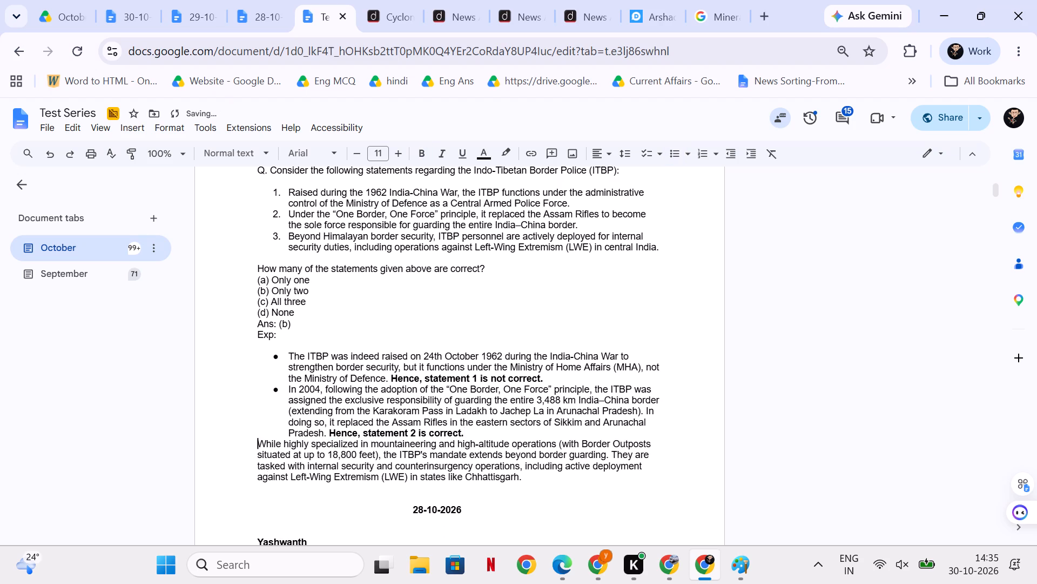
{"action": "key", "text": "BackSpace"}
{"action": "key", "text": "Return"}
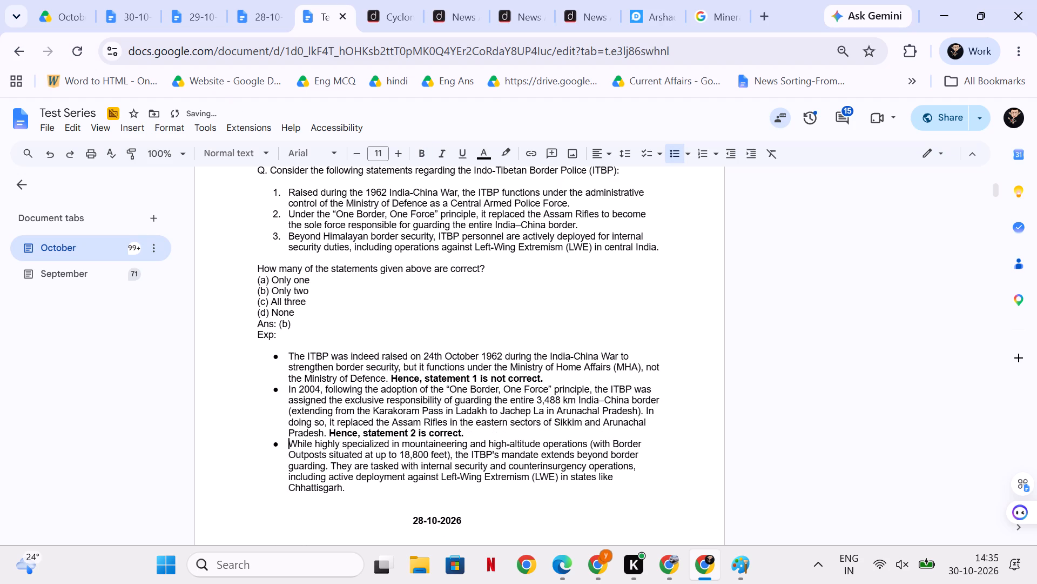
Append the copied concluding sentence to the third ITBP bullet and edit it to read "Hence, statement 3 is correct.".
{"action": "left_click", "coordinate": [361, 485]}
{"action": "key", "text": "space"}
{"action": "key", "text": "ctrl+v"}
{"action": "left_click_drag", "start_coordinate": [430, 490], "coordinate": [432, 490]}
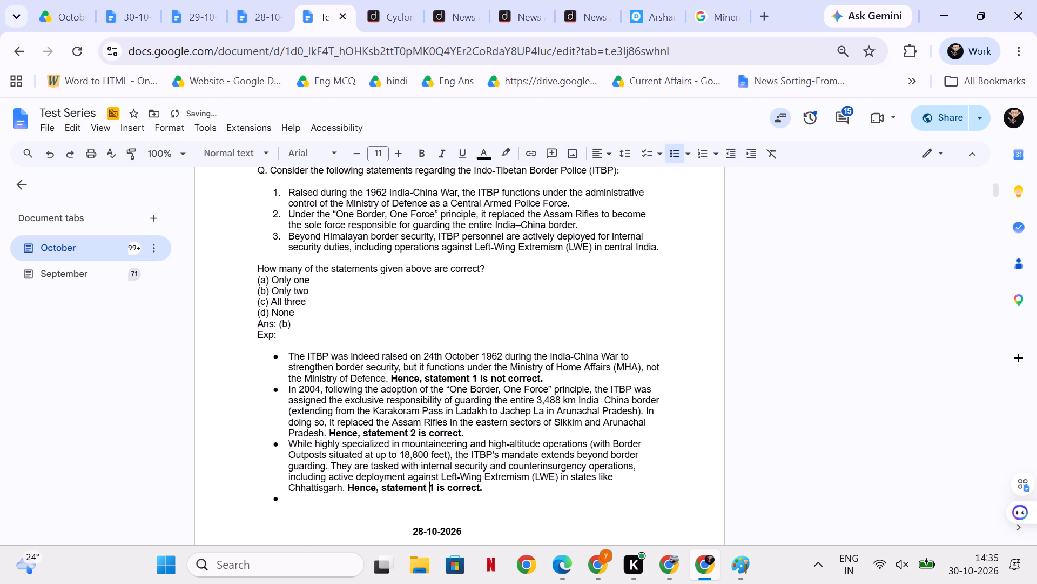
{"action": "left_click_drag", "start_coordinate": [432, 490], "coordinate": [435, 489]}
{"action": "key", "text": "3"}
{"action": "left_click", "coordinate": [352, 489]}
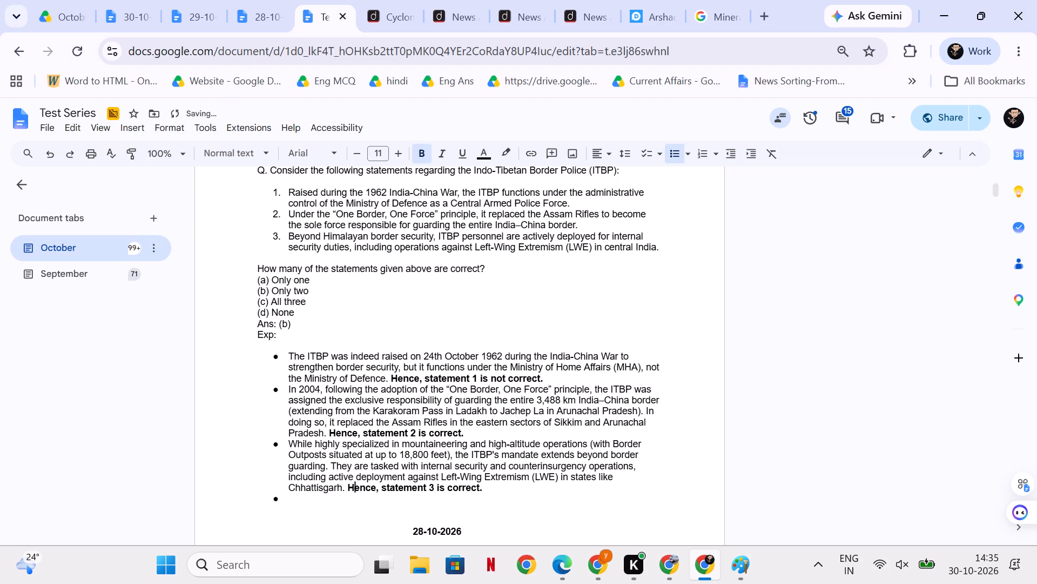
Replace the trailing empty bullet with the closing line "Hence, option (b) is correct." and a "Read more" line below it.
{"action": "left_click", "coordinate": [347, 508]}
{"action": "key", "text": "BackSpace"}
{"action": "key", "text": "BackSpace"}
{"action": "key", "text": "BackSpace"}
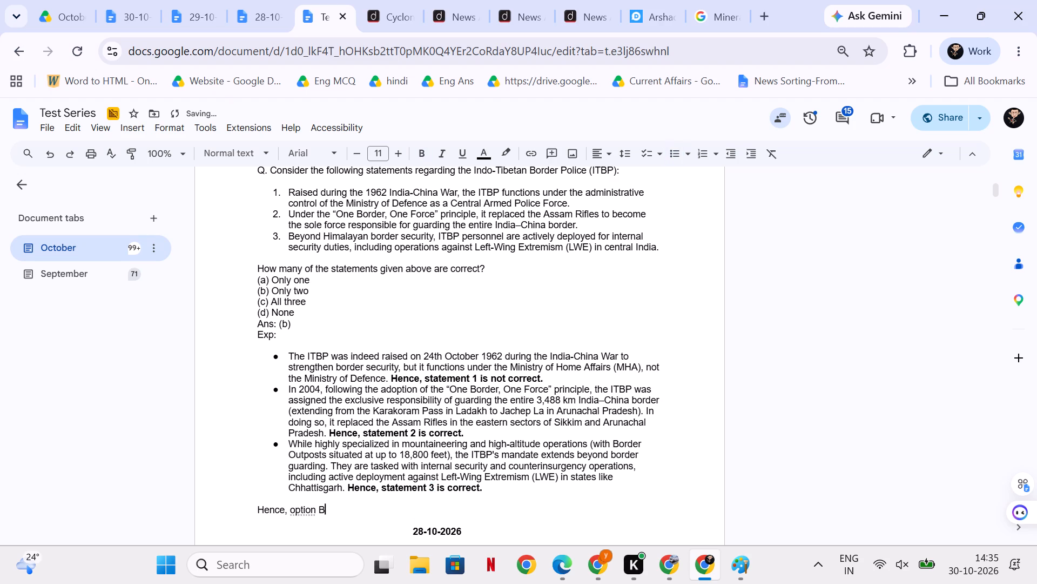
{"action": "key", "text": "v"}
{"action": "key", "text": "BackSpace"}
{"action": "type", "text": "b)"}
{"action": "key", "text": "Left"}
{"action": "key", "text": "Left"}
{"action": "key", "text": "shift+parenleft"}
{"action": "key", "text": "Right"}
{"action": "key", "text": "Right"}
{"action": "key", "text": "Right"}
{"action": "key", "text": "space"}
{"action": "key", "text": "BackSpace"}
{"action": "key", "text": "BackSpace"}
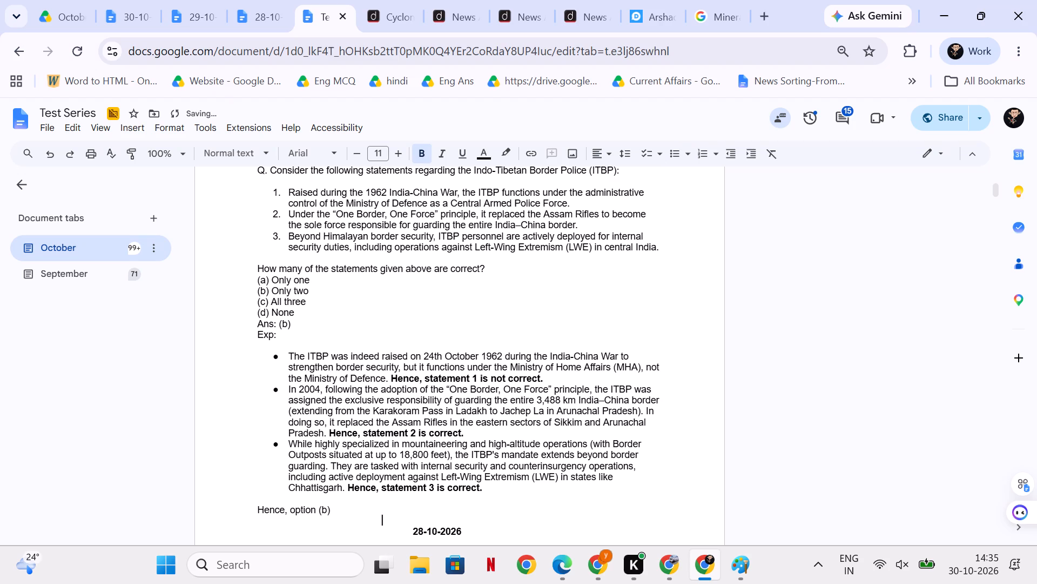
{"action": "key", "text": "BackSpace"}
{"action": "key", "text": "BackSpace"}
{"action": "key", "text": "space"}
{"action": "type", "text": "is correct."}
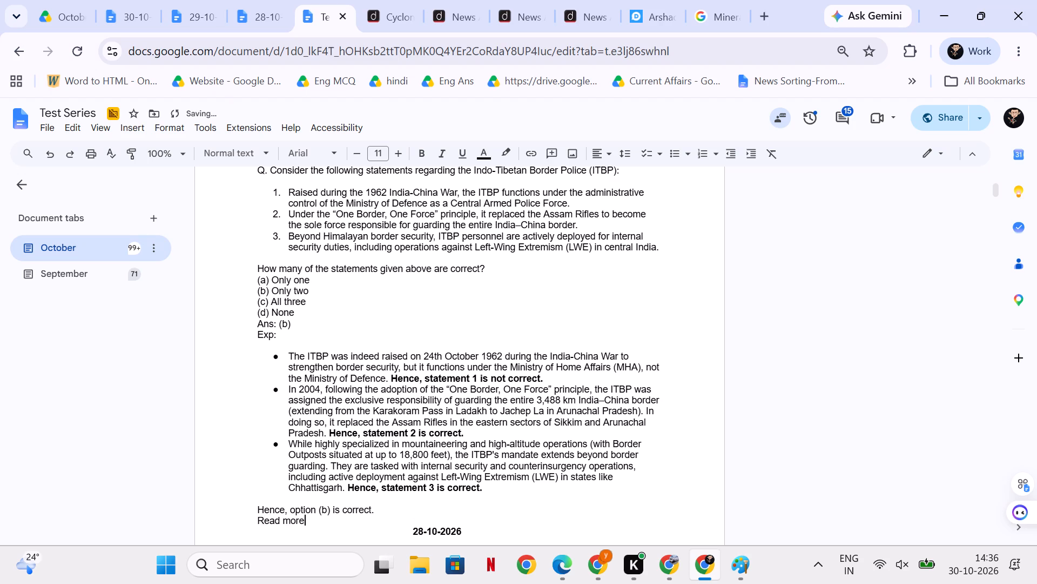
Add a "###" line below "Read more" and make the three closing lines of the ITBP question bold.
{"action": "key", "text": "Return"}
{"action": "type", "text": "###"}
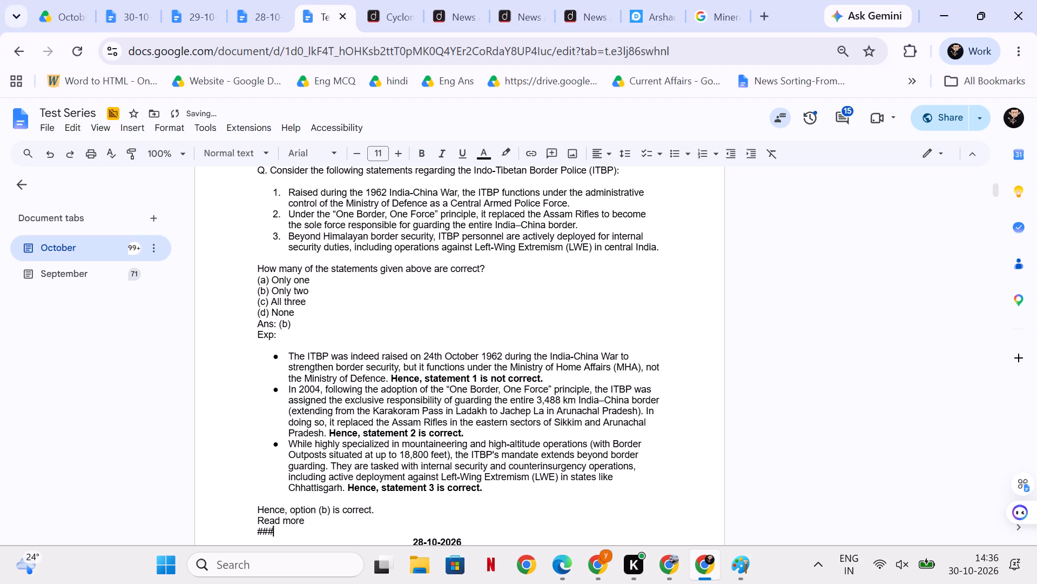
{"action": "left_click_drag", "start_coordinate": [257, 512], "coordinate": [280, 526]}
{"action": "key", "text": "ctrl+b"}
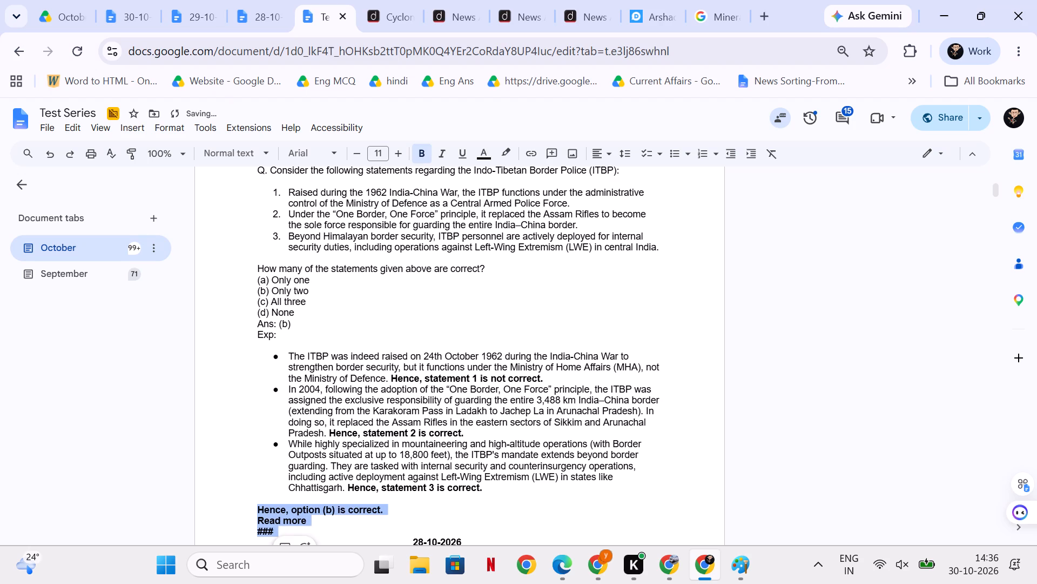
Insert the author's first name and a "#" line above the ITBP question and make both bold.
{"action": "scroll", "coordinate": [278, 376], "scroll_direction": "up", "scroll_amount": 2}
{"action": "left_click", "coordinate": [233, 367]}
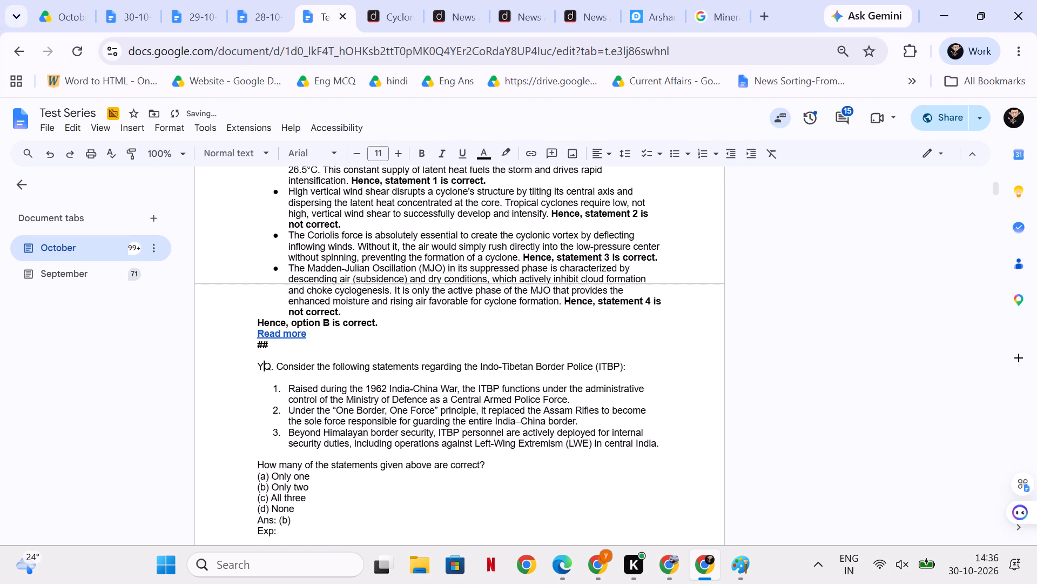
{"action": "key", "text": "Return"}
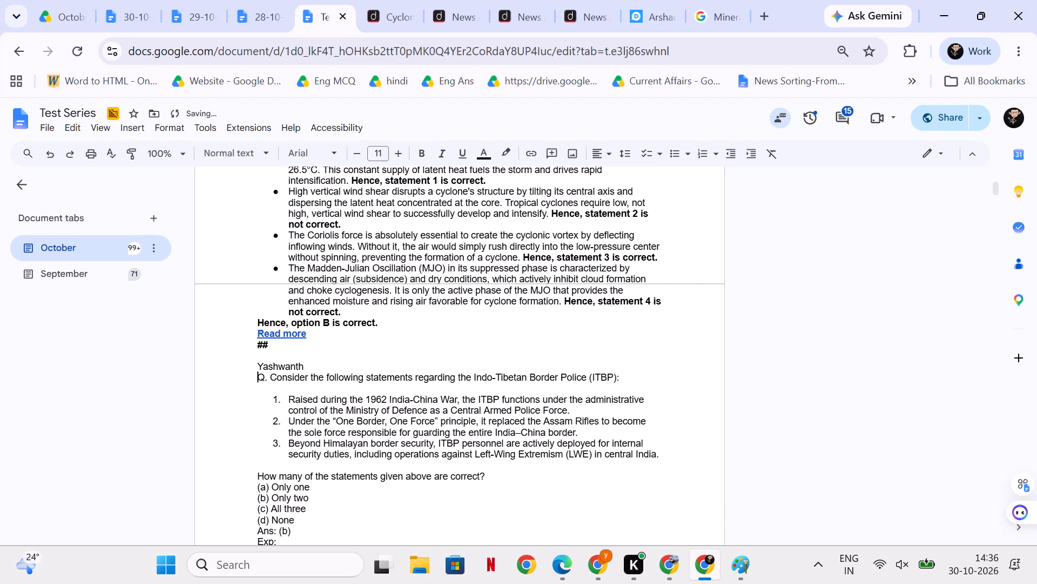
{"action": "key", "text": "shift+numbersign"}
{"action": "key", "text": "shift+Return"}
{"action": "left_click_drag", "start_coordinate": [233, 367], "coordinate": [270, 378]}
{"action": "key", "text": "ctrl+b"}
Search the document for "defe" and copy the highlighted "# Defence & Security" subject tag from an earlier question.
{"action": "scroll", "coordinate": [290, 351], "scroll_direction": "up", "scroll_amount": 6}
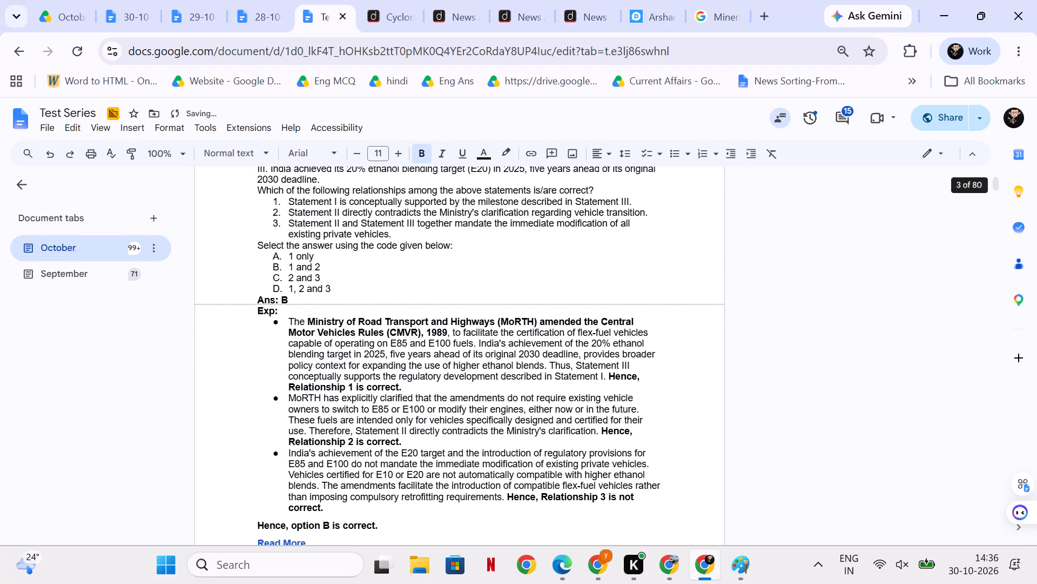
{"action": "scroll", "coordinate": [290, 351], "scroll_direction": "up", "scroll_amount": 3}
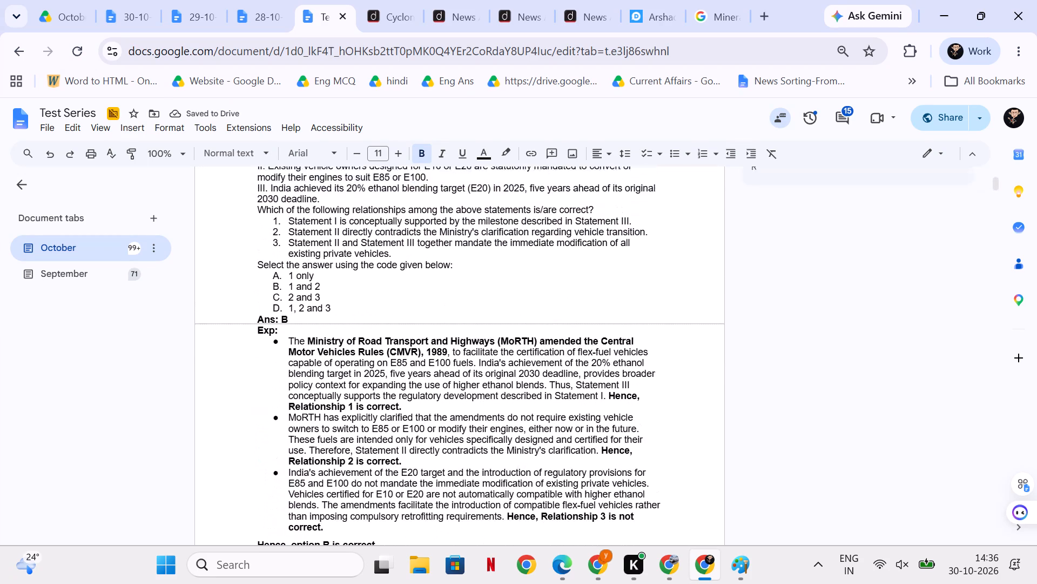
{"action": "scroll", "coordinate": [290, 351], "scroll_direction": "up", "scroll_amount": 6}
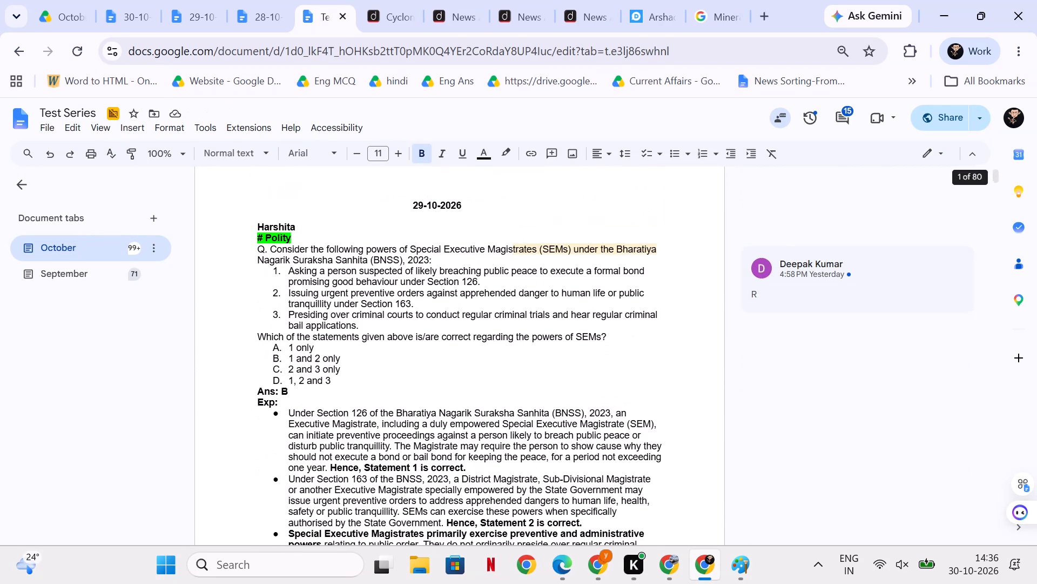
{"action": "scroll", "coordinate": [290, 351], "scroll_direction": "up", "scroll_amount": 2}
{"action": "scroll", "coordinate": [290, 351], "scroll_direction": "down", "scroll_amount": 1}
{"action": "key", "text": "ctrl+f"}
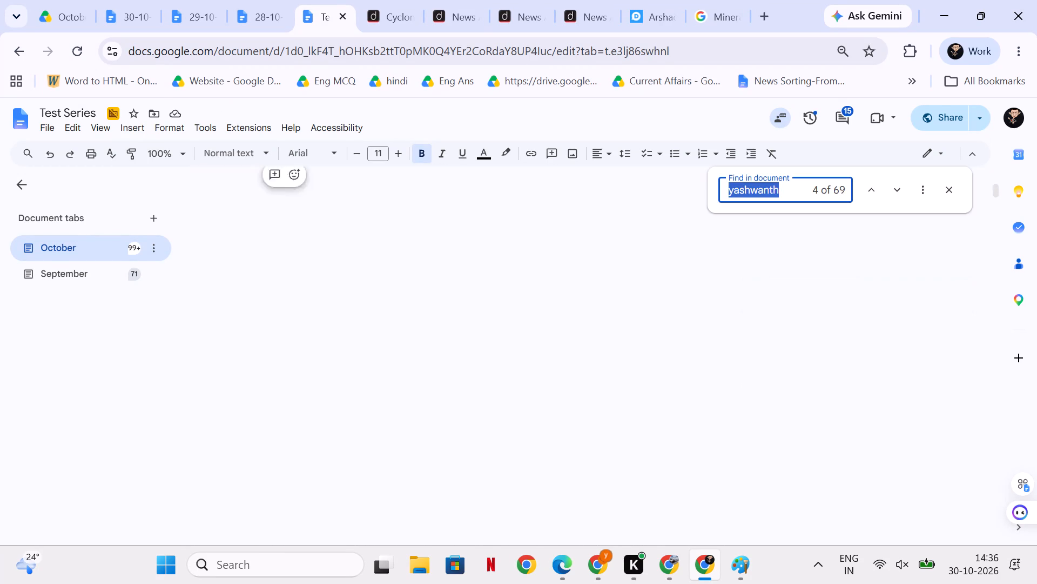
{"action": "type", "text": "de"}
{"action": "key", "text": "f"}
{"action": "key", "text": "e"}
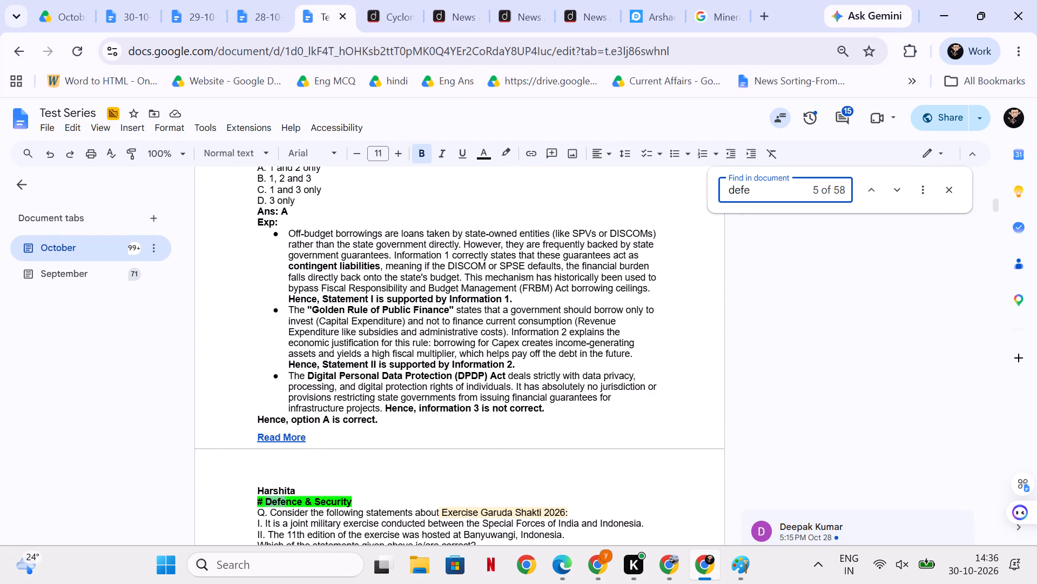
{"action": "triple_click", "coordinate": [266, 496]}
{"action": "key", "text": "ctrl+c"}
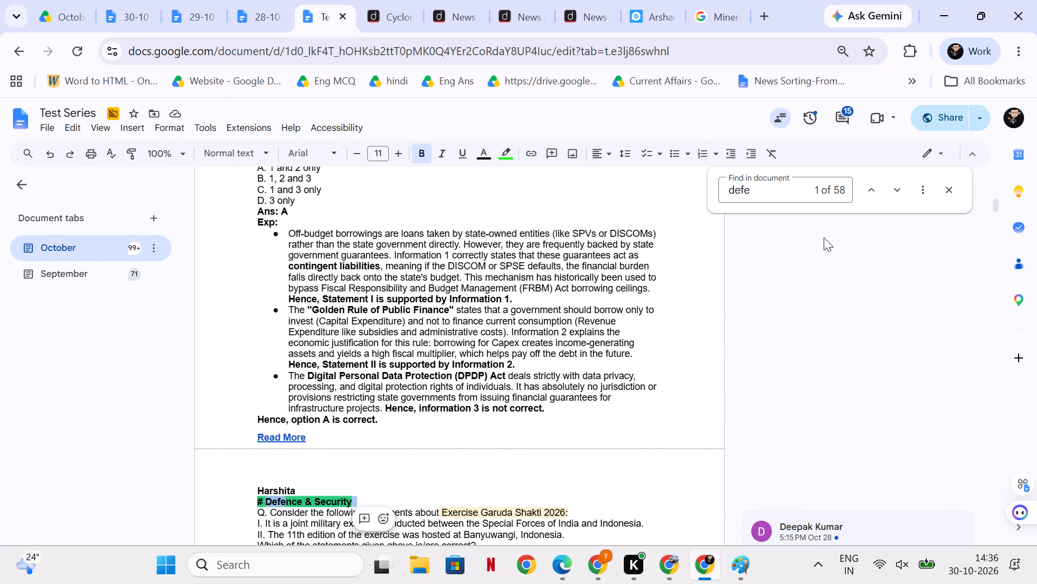
{"action": "left_click", "coordinate": [953, 189]}
Replace the "#" line above the ITBP question with the copied "# Defence & Security" tag.
{"action": "scroll", "coordinate": [527, 293], "scroll_direction": "up", "scroll_amount": 15}
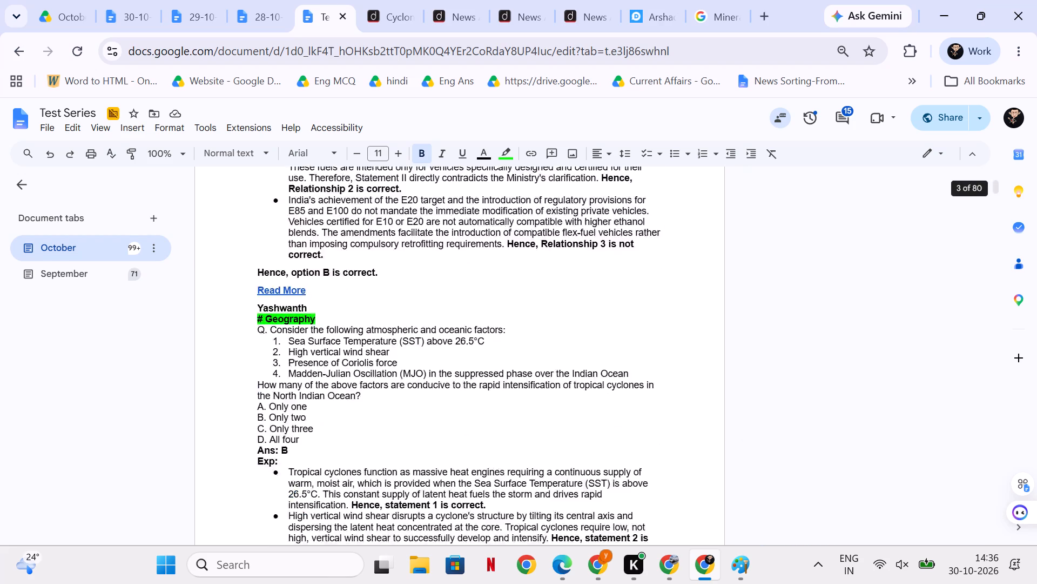
{"action": "scroll", "coordinate": [527, 293], "scroll_direction": "up", "scroll_amount": 5}
{"action": "scroll", "coordinate": [526, 293], "scroll_direction": "down", "scroll_amount": 5}
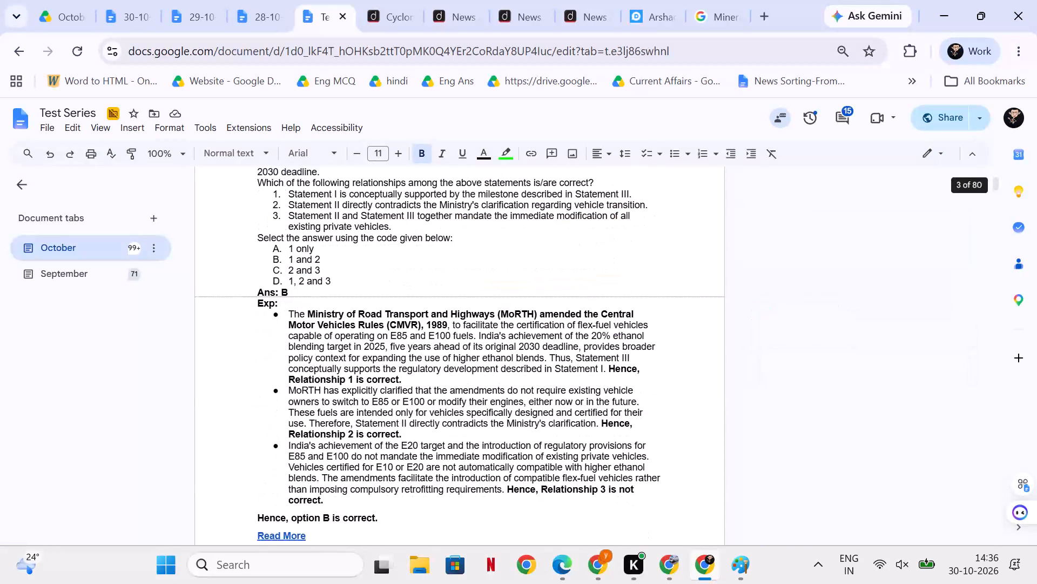
{"action": "scroll", "coordinate": [522, 293], "scroll_direction": "down", "scroll_amount": 9}
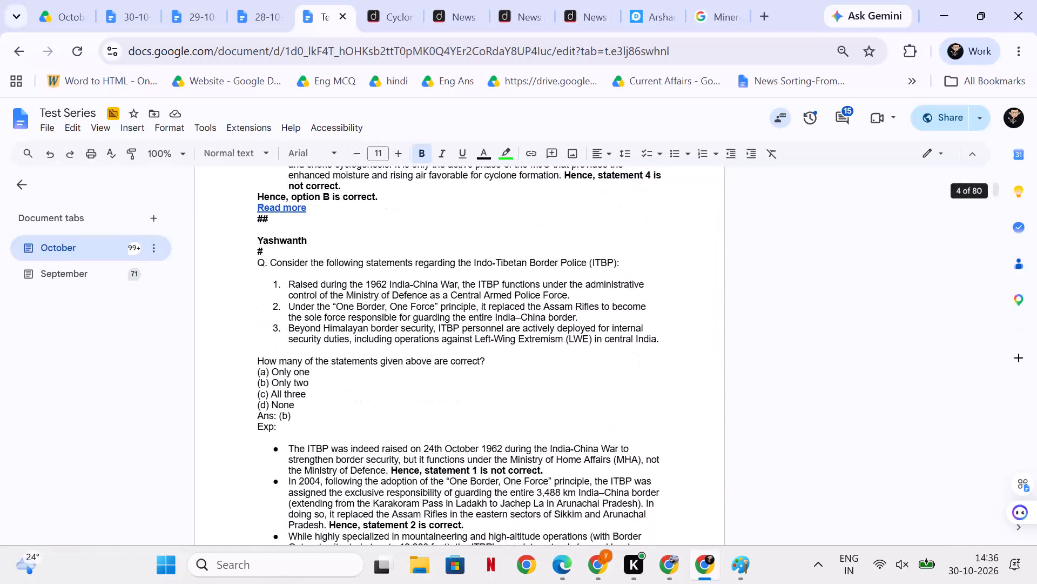
{"action": "left_click_drag", "start_coordinate": [258, 249], "coordinate": [290, 249]}
{"action": "key", "text": "ctrl+v"}
Copy the heading "65th Raising Day of Indo-Tibetan Border Police" from the 29-10-2026 document and search the web for it.
{"action": "scroll", "coordinate": [290, 249], "scroll_direction": "down", "scroll_amount": 1}
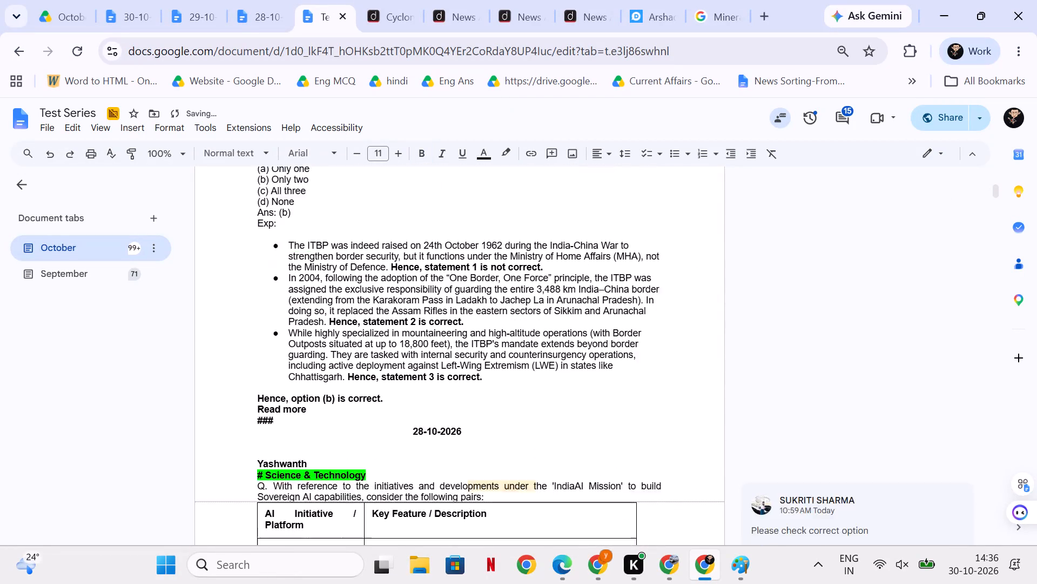
{"action": "scroll", "coordinate": [290, 249], "scroll_direction": "down", "scroll_amount": 2}
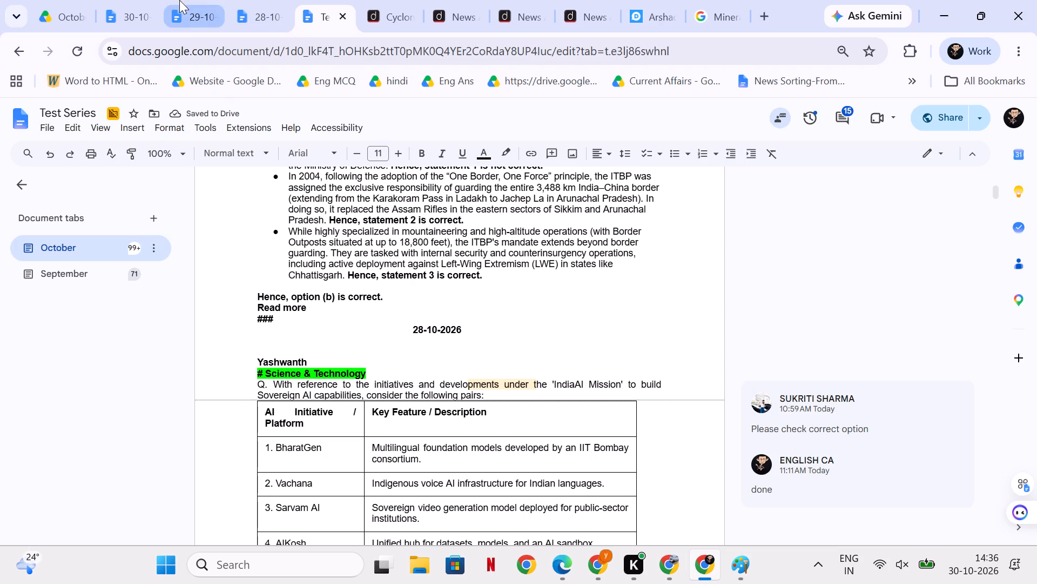
{"action": "left_click", "coordinate": [179, 0]}
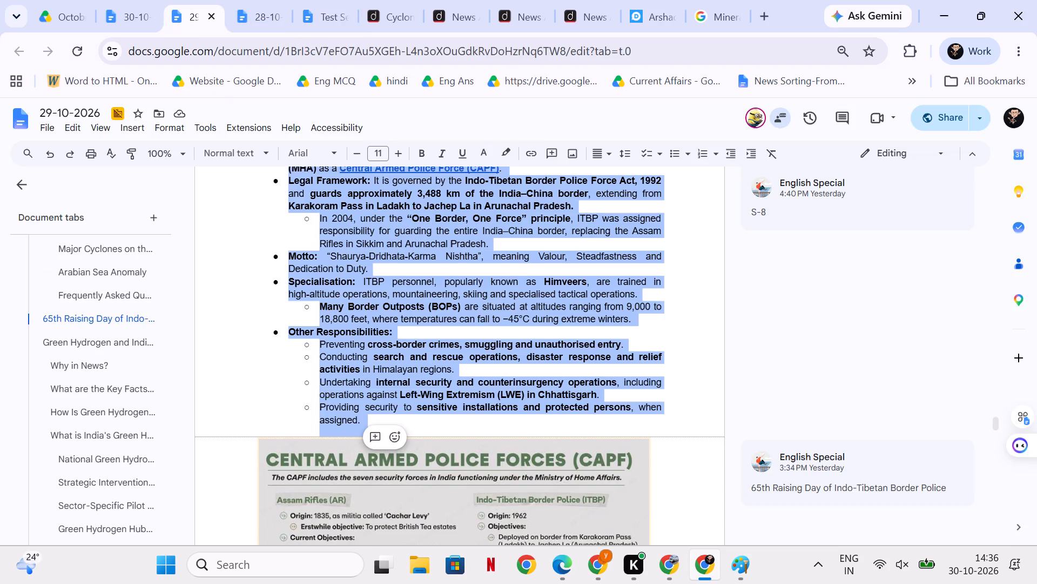
{"action": "scroll", "coordinate": [353, 258], "scroll_direction": "up", "scroll_amount": 4}
{"action": "double_click", "coordinate": [341, 321]}
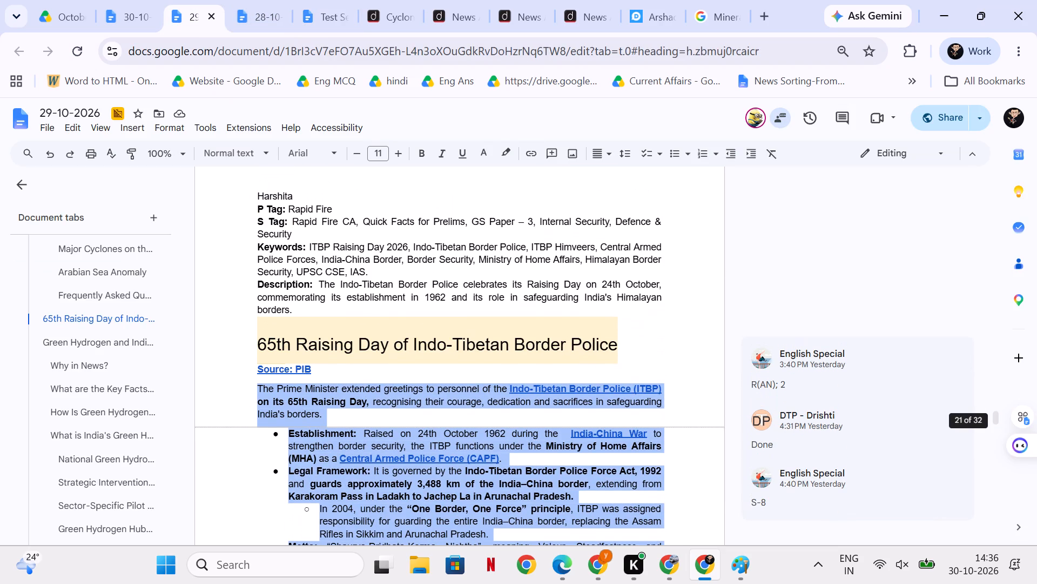
{"action": "triple_click", "coordinate": [340, 332]}
{"action": "key", "text": "ctrl+c"}
{"action": "left_click", "coordinate": [589, 0]}
{"action": "left_click", "coordinate": [600, 61]}
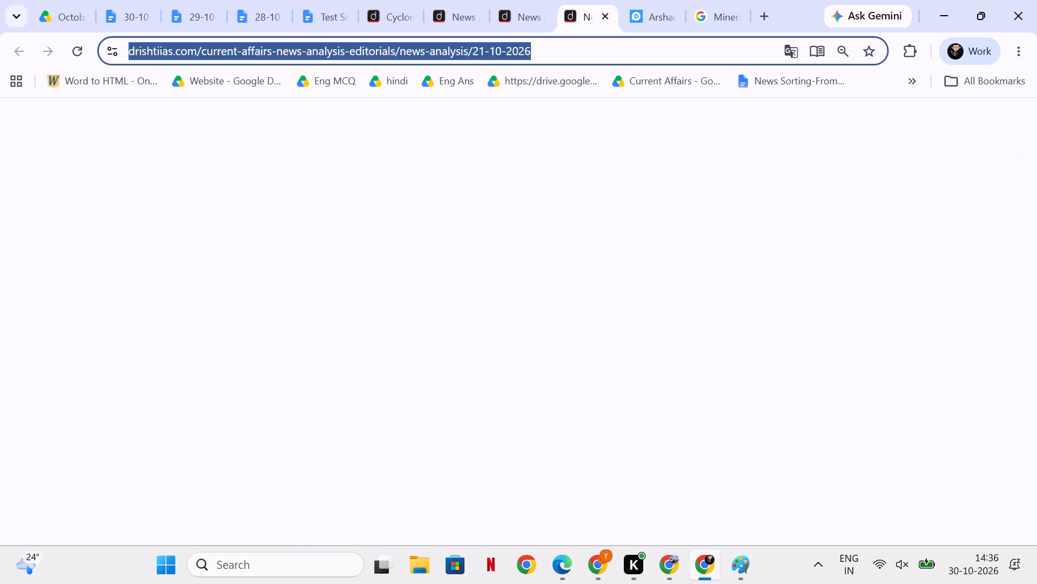
{"action": "key", "text": "ctrl+v"}
{"action": "key", "text": "Return"}
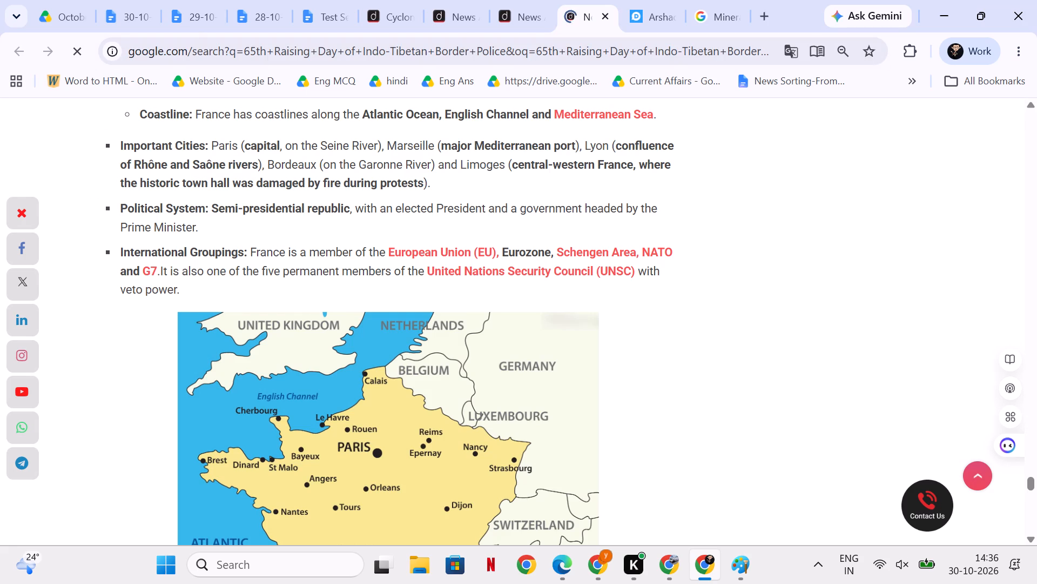
Copy the link address of the Drishti IAS search result for the 65th Raising Day of Indo-Tibetan Border Police.
{"action": "scroll", "coordinate": [326, 202], "scroll_direction": "down", "scroll_amount": 1}
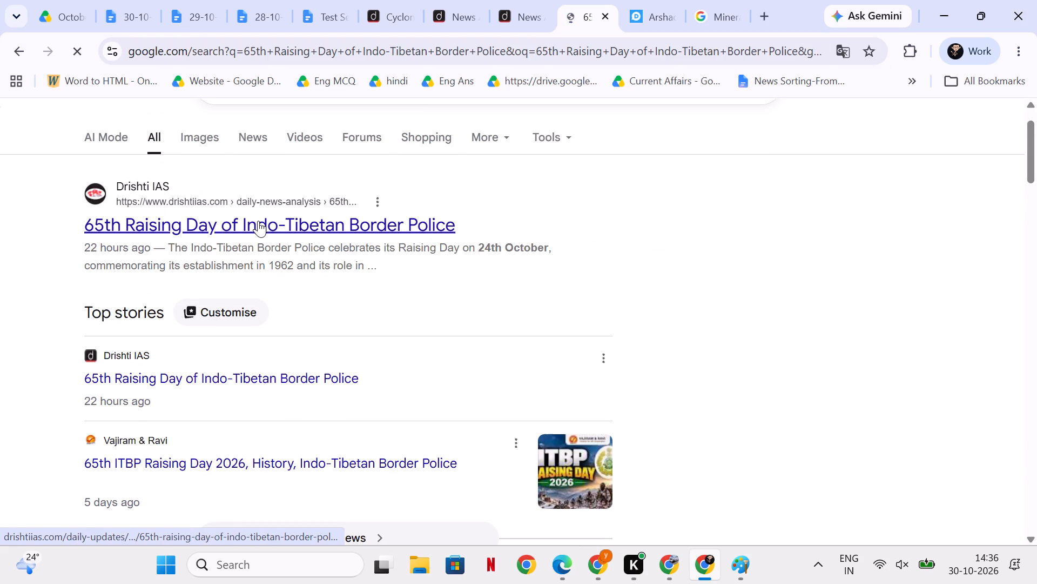
{"action": "right_click", "coordinate": [230, 212]}
{"action": "left_click", "coordinate": [312, 390]}
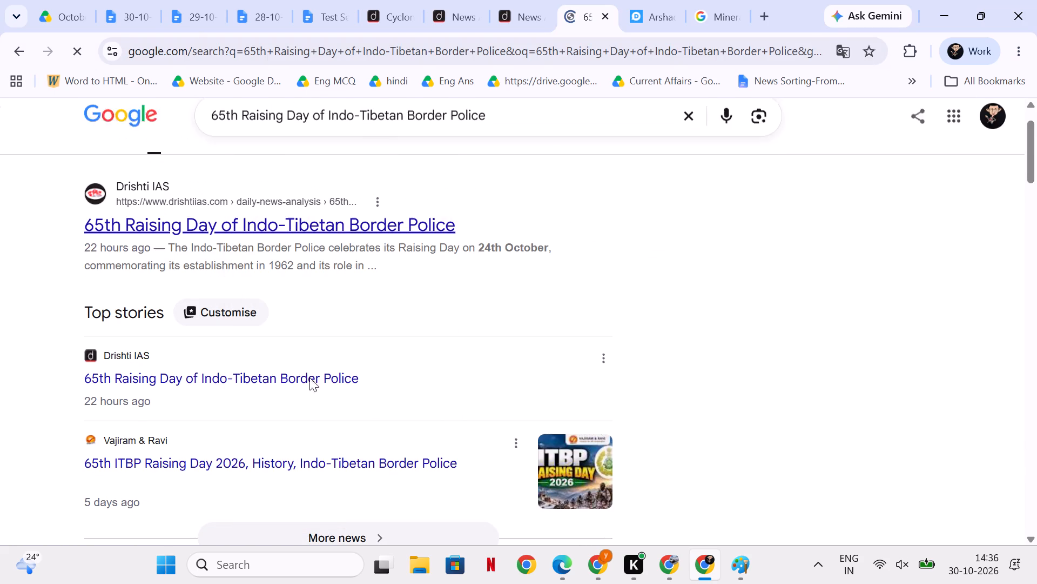
Link the ITBP question's "Read more" text in the Test Series document to the copied Drishti IAS article address.
{"action": "left_click", "coordinate": [135, 0]}
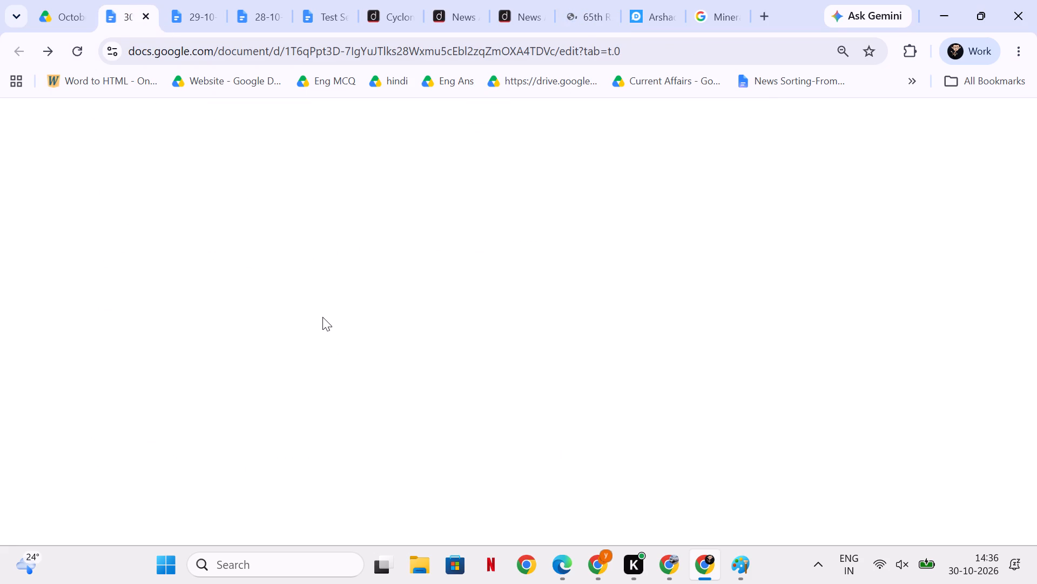
{"action": "left_click", "coordinate": [329, 0]}
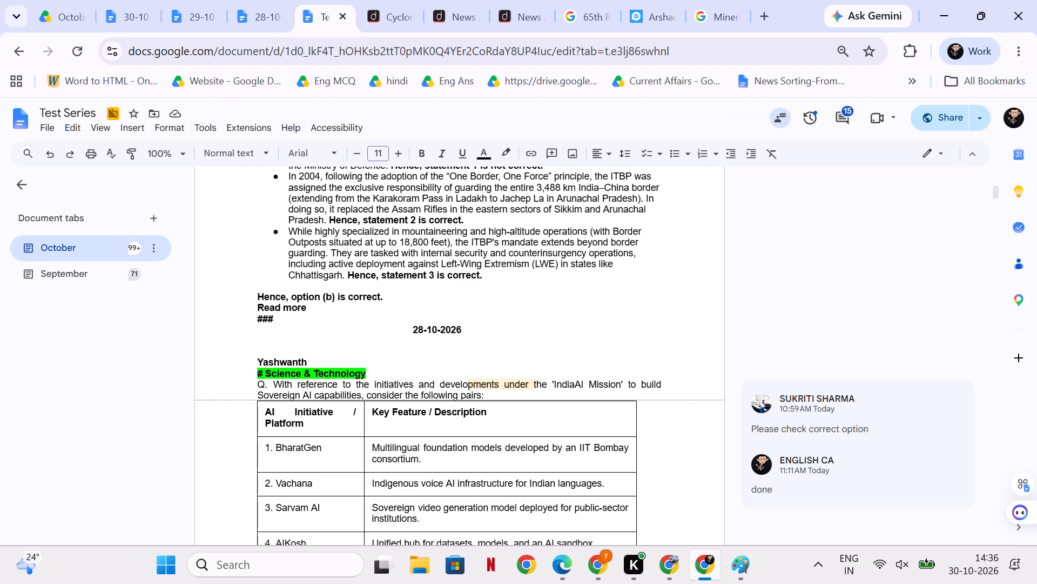
{"action": "triple_click", "coordinate": [297, 309]}
{"action": "key", "text": "ctrl+k"}
{"action": "key", "text": "ctrl+v"}
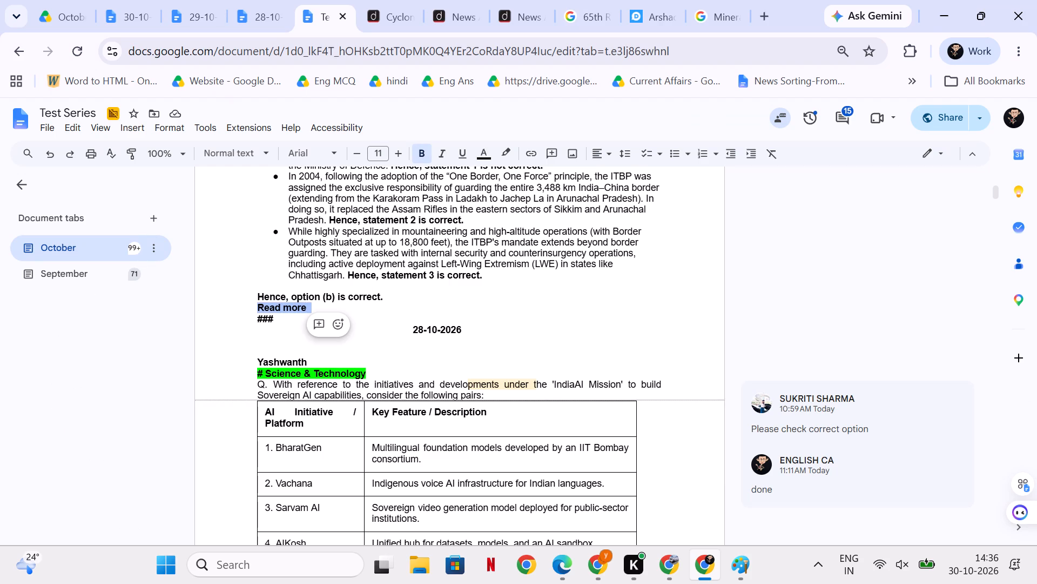
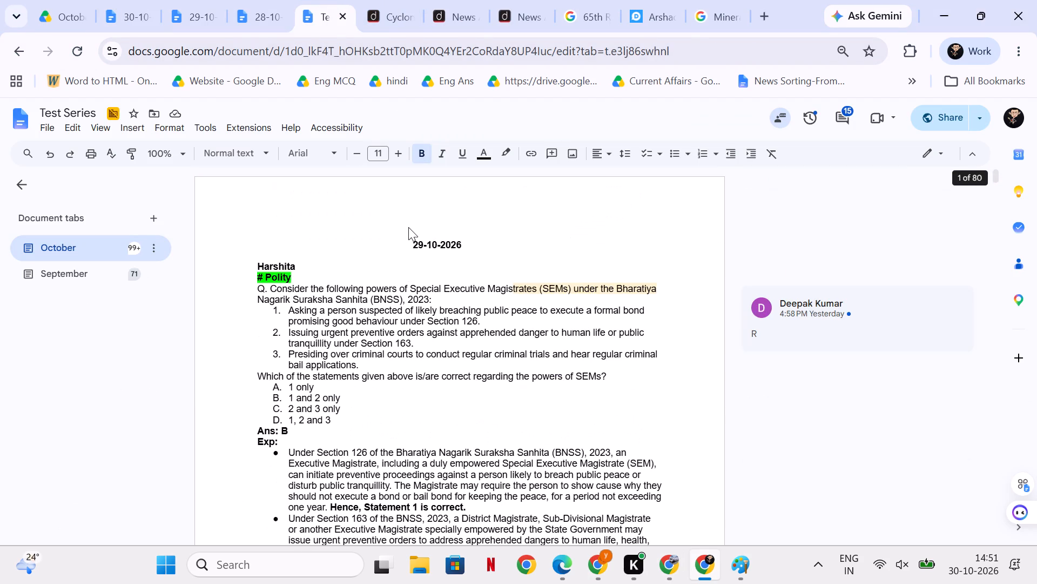
{"action": "scroll", "coordinate": [408, 227], "scroll_direction": "up", "scroll_amount": 1}
{"action": "left_click", "coordinate": [397, 248]}
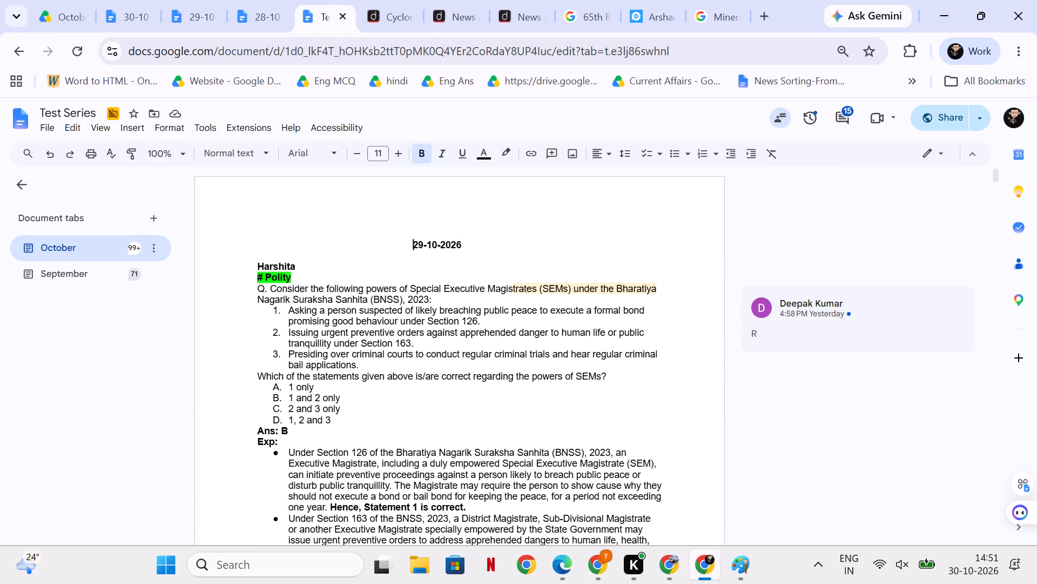
{"action": "type", "text": "30-10-202"}
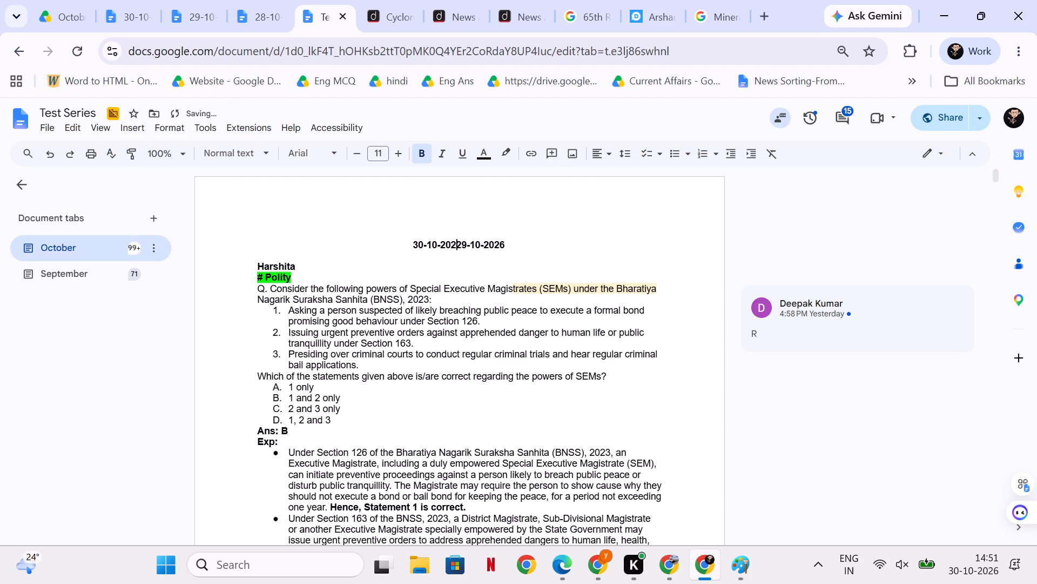
{"action": "key", "text": "6"}
{"action": "key", "text": "Return"}
{"action": "key", "text": "Return"}
{"action": "key", "text": "Return"}
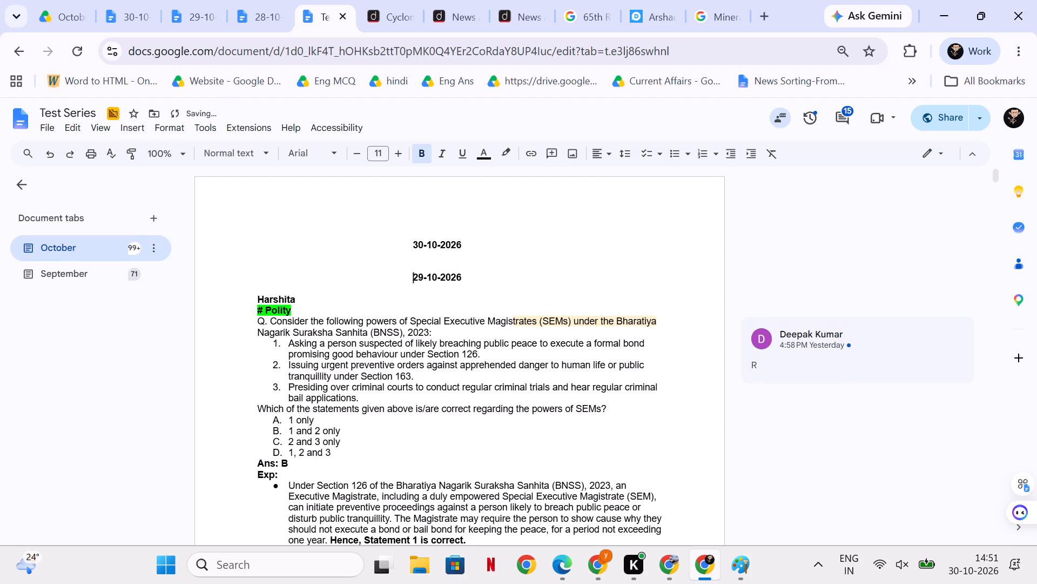
{"action": "key", "text": "Return"}
{"action": "key", "text": "Return"}
Paste the copied Mineral Exchange question and explanation beneath the 30-10-2026 heading as text without source formatting.
{"action": "key", "text": "Up"}
{"action": "key", "text": "Up"}
{"action": "key", "text": "Up"}
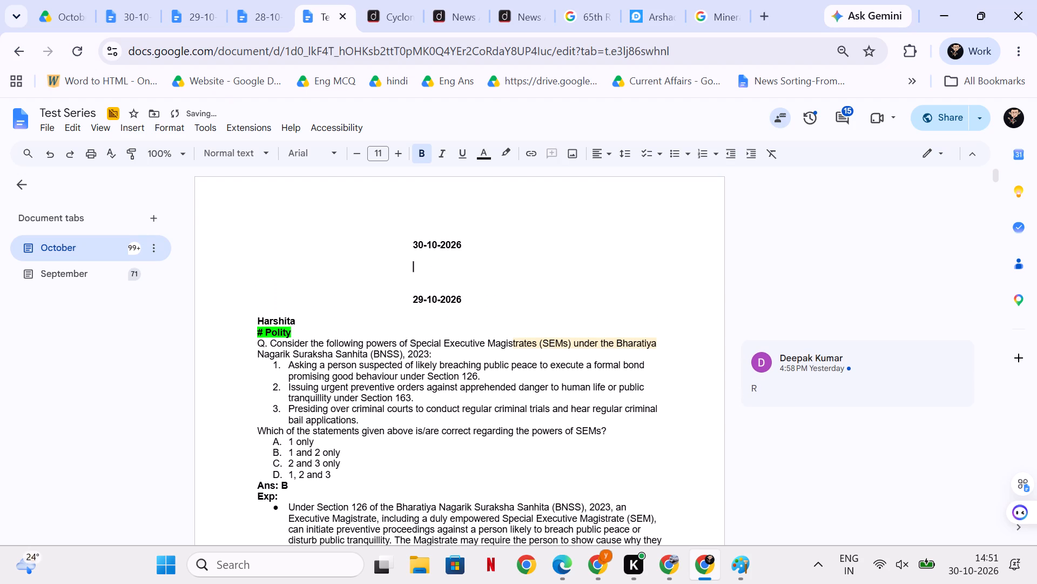
{"action": "key", "text": "BackSpace"}
{"action": "key", "text": "BackSpace"}
{"action": "key", "text": "ctrl+v"}
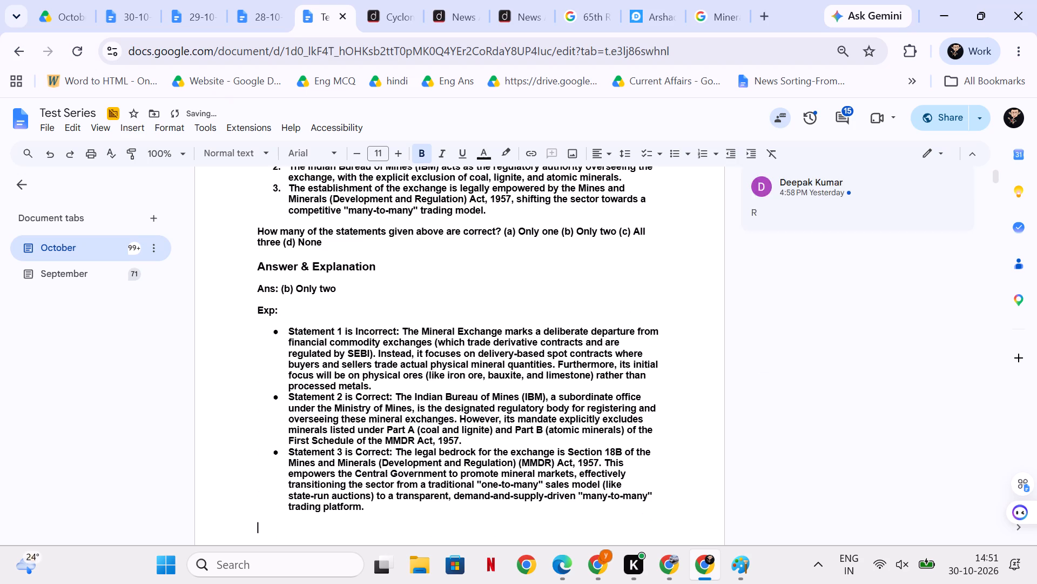
{"action": "scroll", "coordinate": [397, 248], "scroll_direction": "up", "scroll_amount": 1}
{"action": "key", "text": "ctrl+z"}
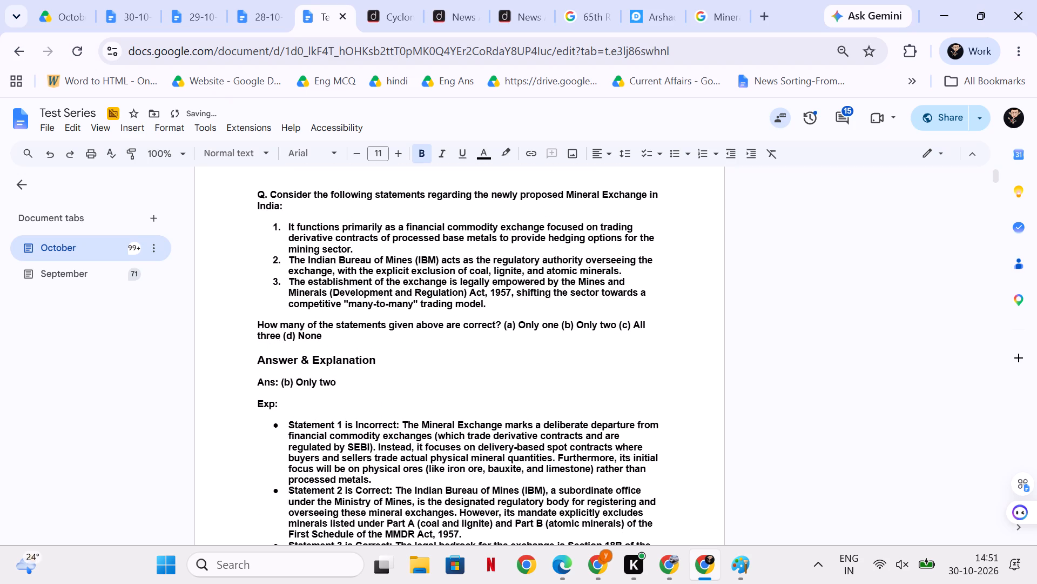
{"action": "key", "text": "ctrl+shift+v"}
{"action": "scroll", "coordinate": [333, 227], "scroll_direction": "up", "scroll_amount": 2}
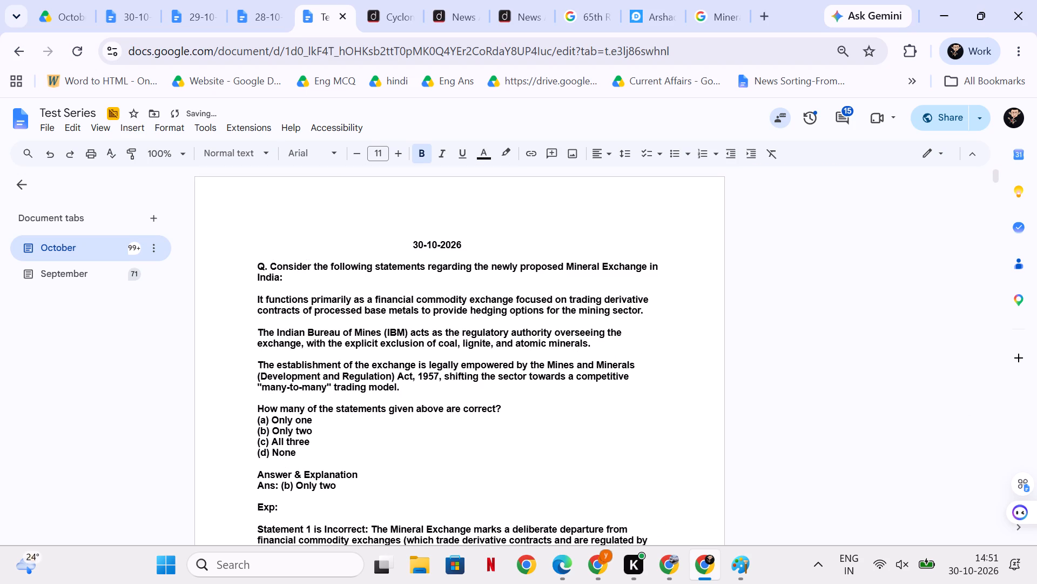
Remove bold from the Mineral Exchange question line and its three statements.
{"action": "left_click_drag", "start_coordinate": [252, 268], "coordinate": [436, 399]}
{"action": "key", "text": "ctrl+b"}
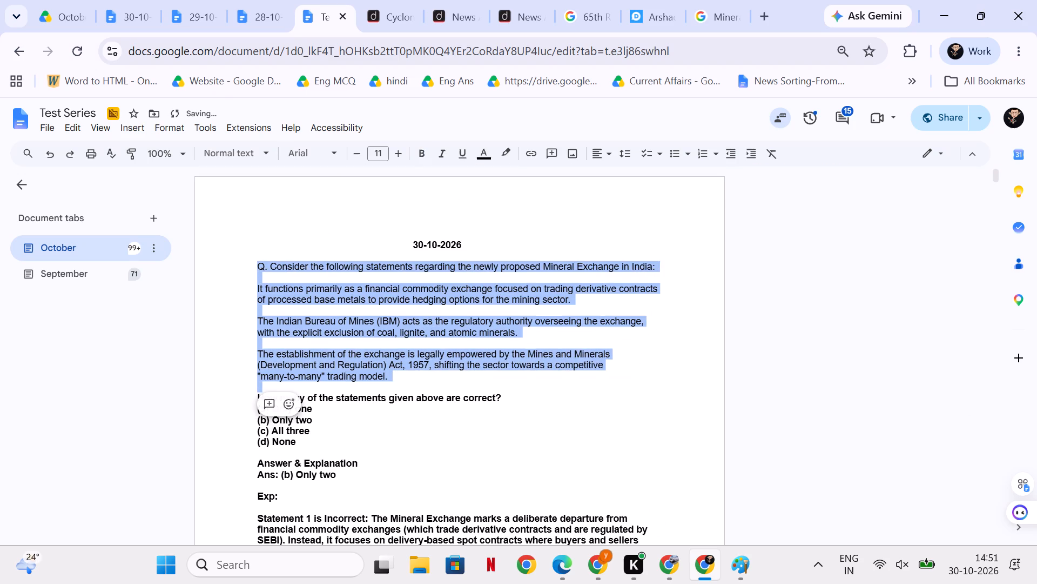
Turn the three Mineral Exchange statements into a numbered list from 1 to 3, deleting the empty items between them.
{"action": "left_click", "coordinate": [248, 292]}
{"action": "left_click_drag", "start_coordinate": [248, 290], "coordinate": [418, 366]}
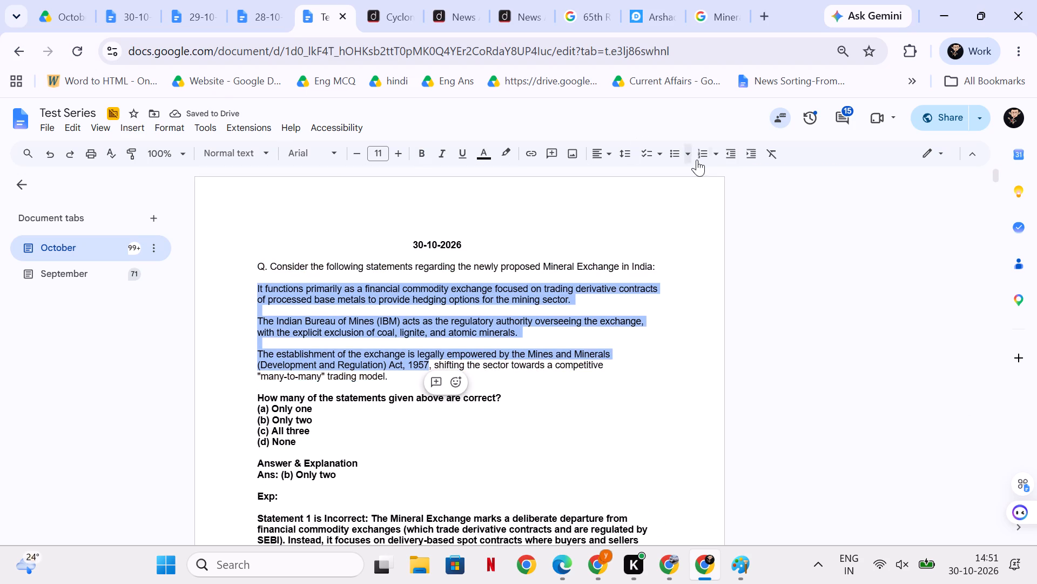
{"action": "left_click", "coordinate": [700, 152]}
{"action": "left_click", "coordinate": [428, 320]}
{"action": "left_click", "coordinate": [420, 317]}
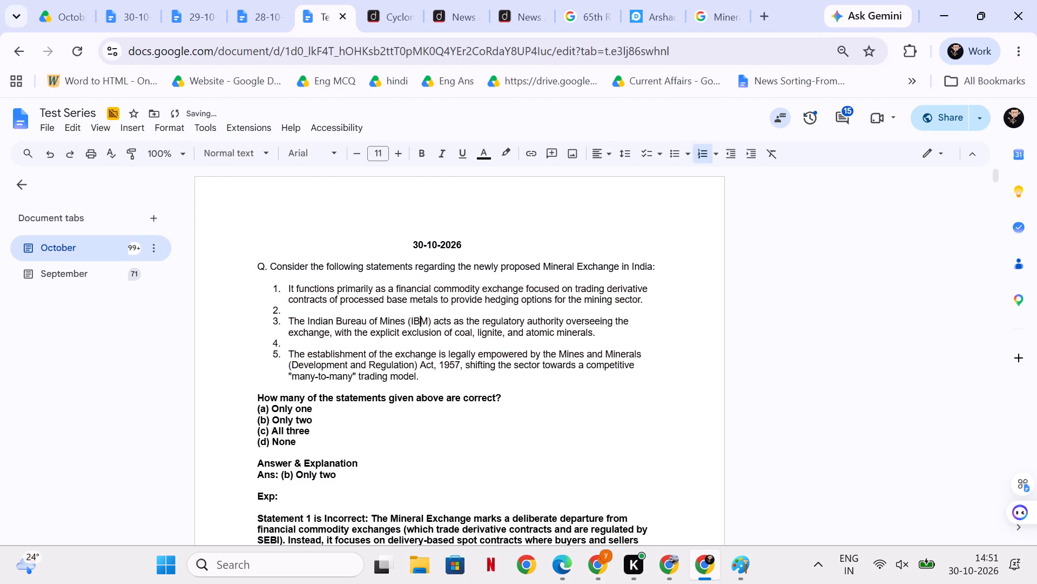
{"action": "key", "text": "Up"}
{"action": "key", "text": "BackSpace"}
{"action": "key", "text": "BackSpace"}
{"action": "key", "text": "BackSpace"}
{"action": "key", "text": "Down"}
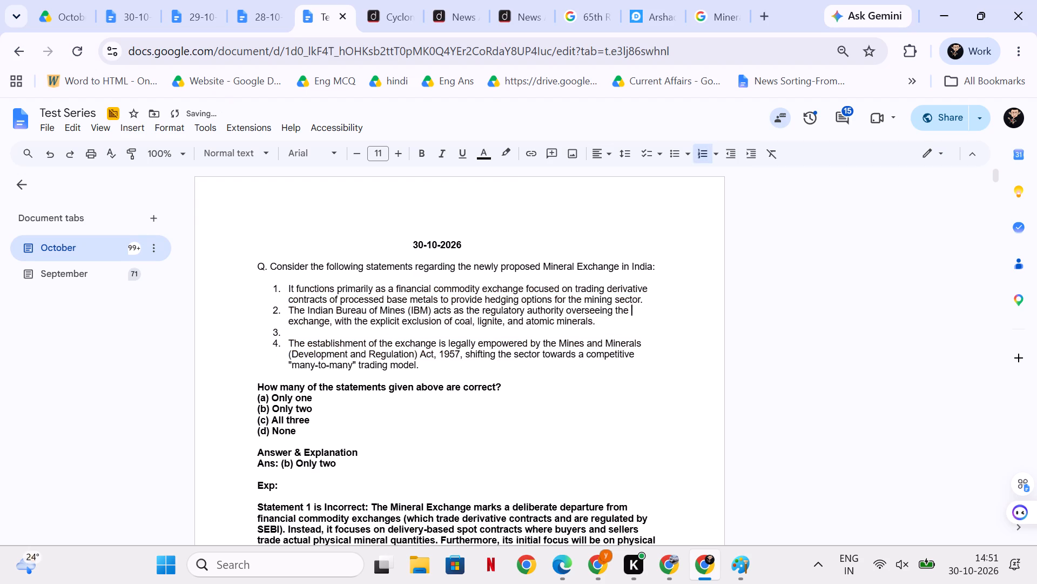
{"action": "key", "text": "Down"}
{"action": "key", "text": "Down"}
{"action": "key", "text": "BackSpace"}
{"action": "key", "text": "BackSpace"}
{"action": "key", "text": "BackSpace"}
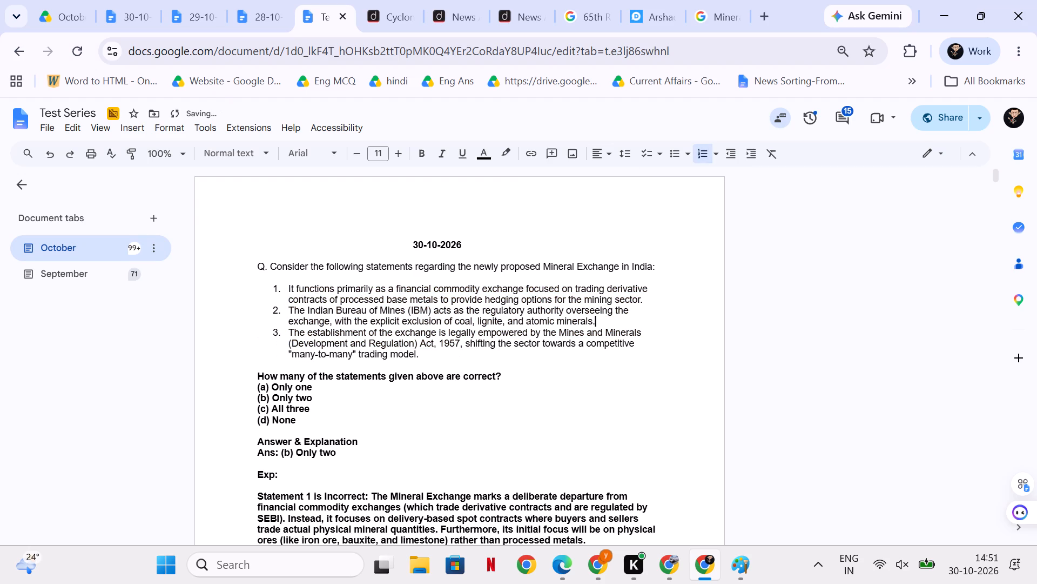
Format the four answer options as a capital-letter list from A to D.
{"action": "left_click_drag", "start_coordinate": [251, 387], "coordinate": [343, 417]}
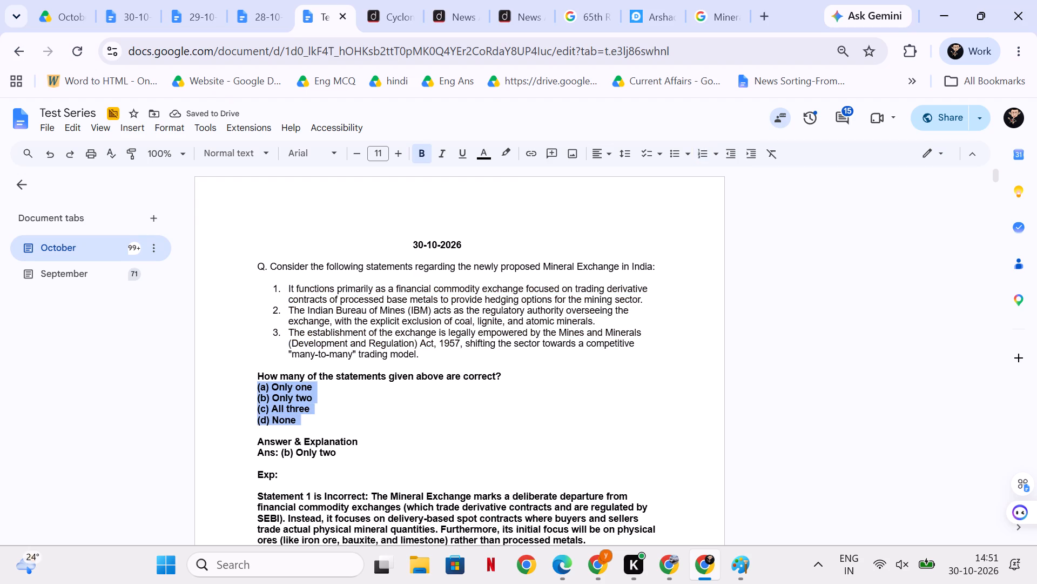
{"action": "left_click", "coordinate": [689, 148]}
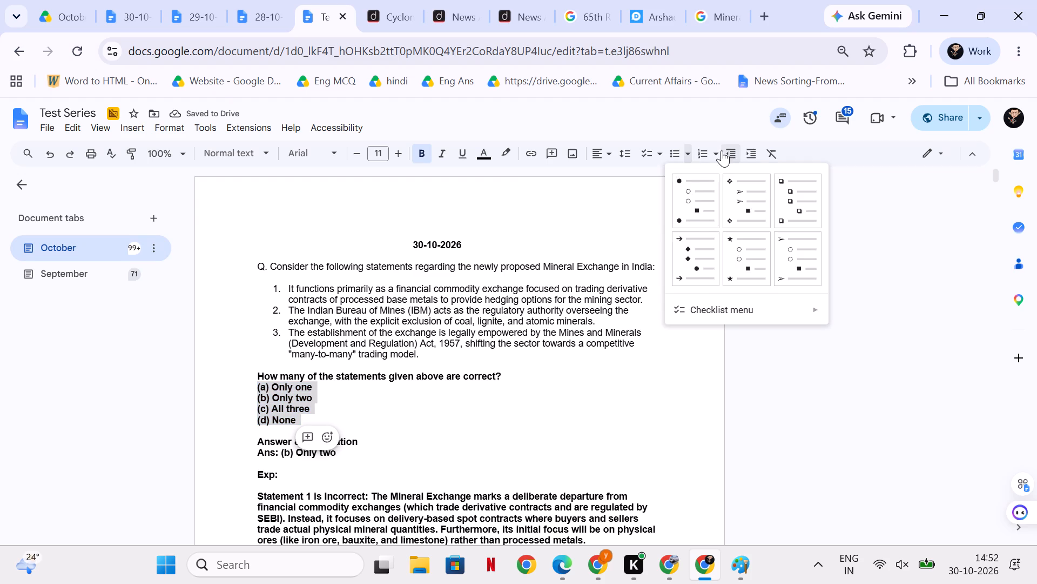
{"action": "left_click", "coordinate": [719, 152]}
{"action": "left_click", "coordinate": [718, 248]}
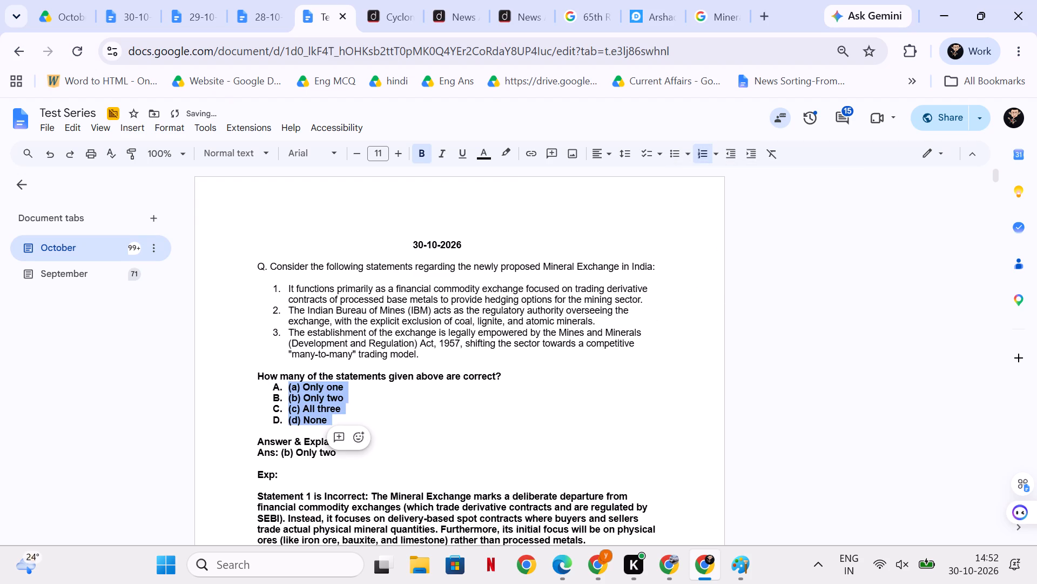
Delete the leftover (a) and (b) prefixes from the options Only one and Only two.
{"action": "left_click", "coordinate": [298, 390]}
{"action": "key", "text": "Right"}
{"action": "key", "text": "Right"}
{"action": "key", "text": "BackSpace"}
{"action": "key", "text": "BackSpace"}
{"action": "key", "text": "BackSpace"}
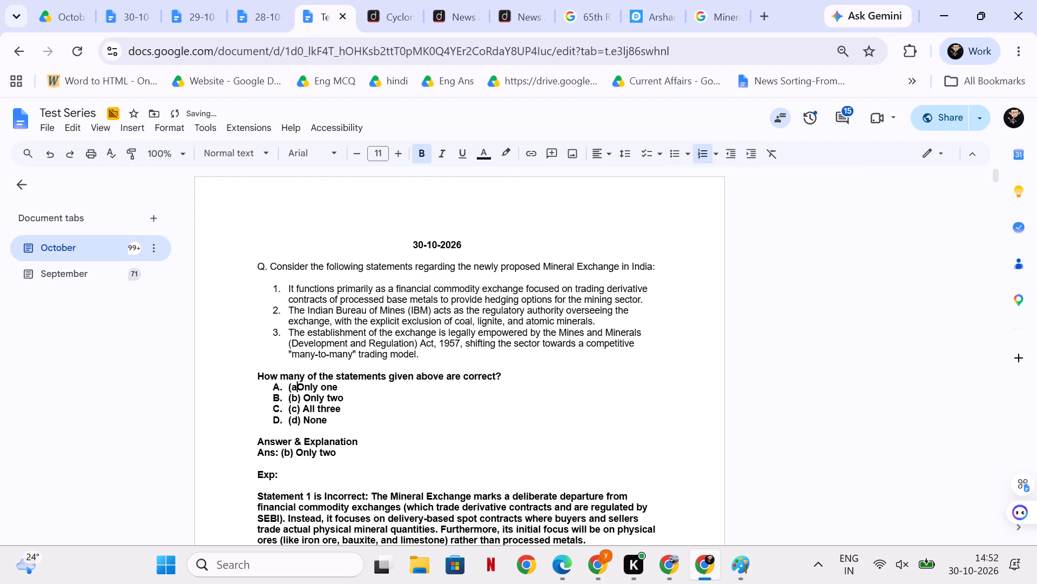
{"action": "key", "text": "BackSpace"}
{"action": "key", "text": "Down"}
{"action": "key", "text": "ctrl+shift+Right"}
{"action": "key", "text": "ctrl+shift+Right"}
{"action": "key", "text": "ctrl+shift+Right"}
{"action": "key", "text": "BackSpace"}
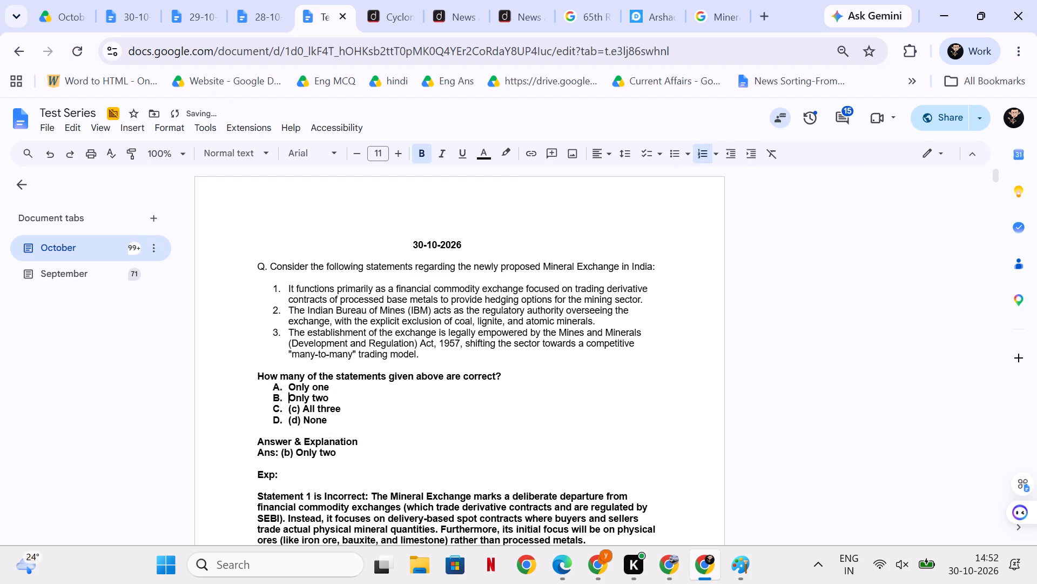
{"action": "key", "text": "BackSpace"}
{"action": "key", "text": "Down"}
{"action": "key", "text": "ctrl+z"}
{"action": "key", "text": "Down"}
{"action": "key", "text": "Up"}
{"action": "key", "text": "BackSpace"}
{"action": "key", "text": "BackSpace"}
{"action": "key", "text": "BackSpace"}
{"action": "key", "text": "BackSpace"}
Delete the leftover (c) and (d) prefixes from the options All three and None.
{"action": "key", "text": "Down"}
{"action": "key", "text": "ctrl+shift+Right"}
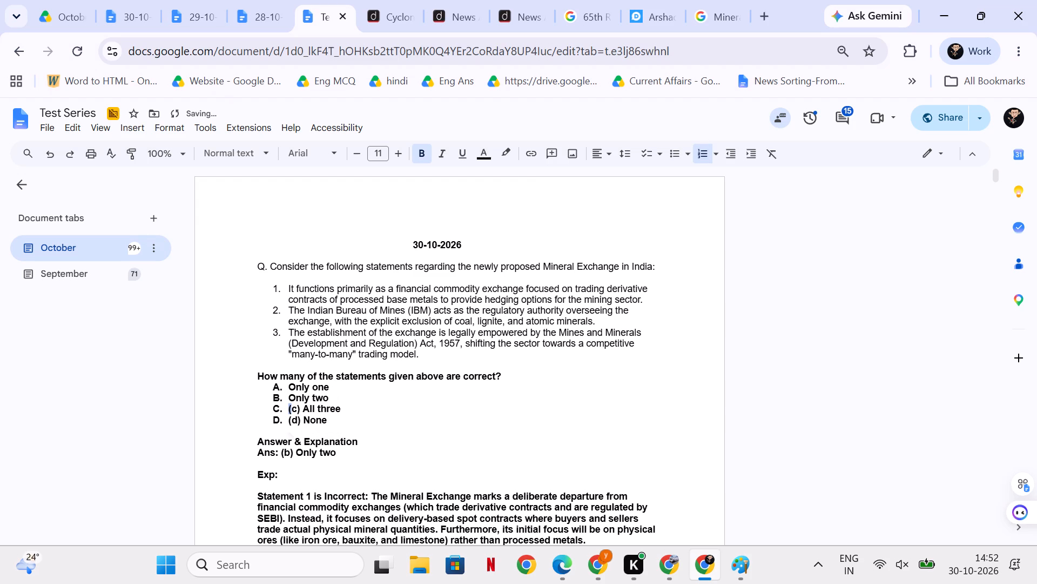
{"action": "key", "text": "ctrl+shift+Right"}
{"action": "key", "text": "ctrl+shift+Right"}
{"action": "key", "text": "BackSpace"}
{"action": "key", "text": "Down"}
{"action": "key", "text": "ctrl+shift+Right"}
{"action": "key", "text": "ctrl+shift+Right"}
{"action": "key", "text": "ctrl+shift+Right"}
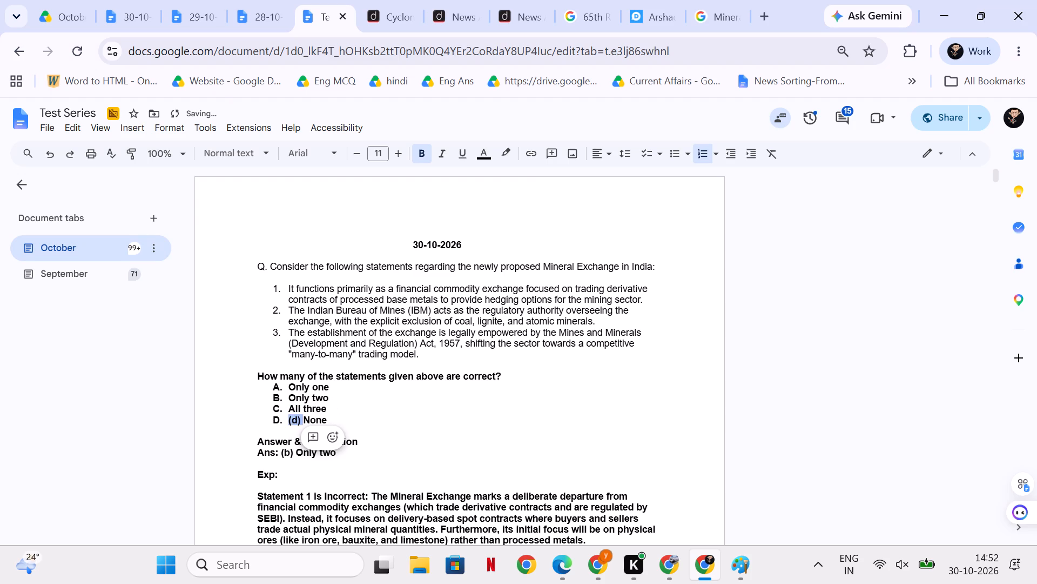
{"action": "key", "text": "BackSpace"}
Remove the blank line and the "Answer & Explanation" line so that the Ans line directly follows option D.
{"action": "key", "text": "Down"}
{"action": "key", "text": "BackSpace"}
{"action": "key", "text": "Down"}
{"action": "key", "text": "Left"}
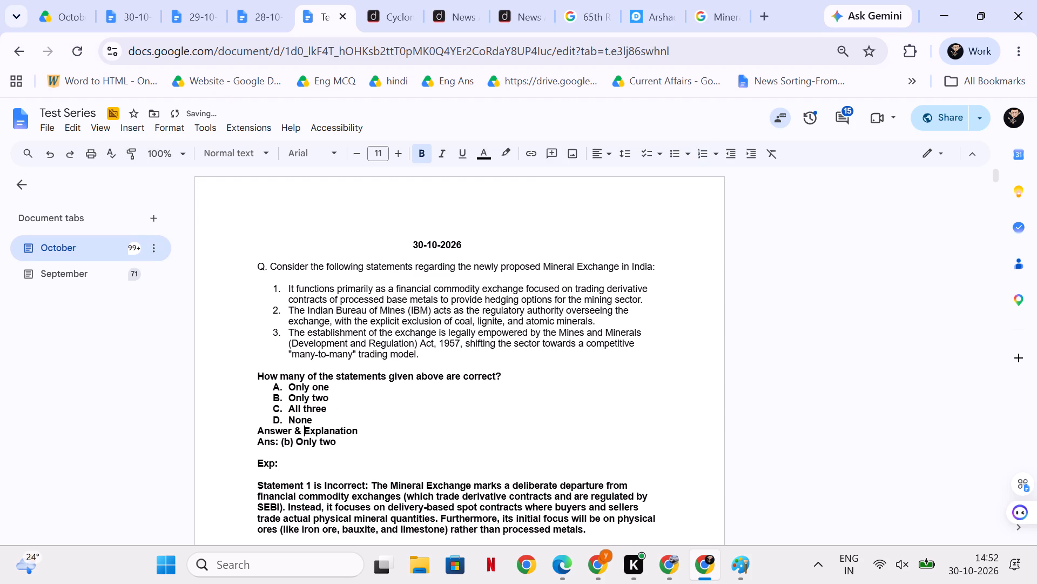
{"action": "key", "text": "Left"}
{"action": "key", "text": "Left"}
{"action": "key", "text": "ctrl+shift+Right"}
{"action": "key", "text": "ctrl+shift+Right"}
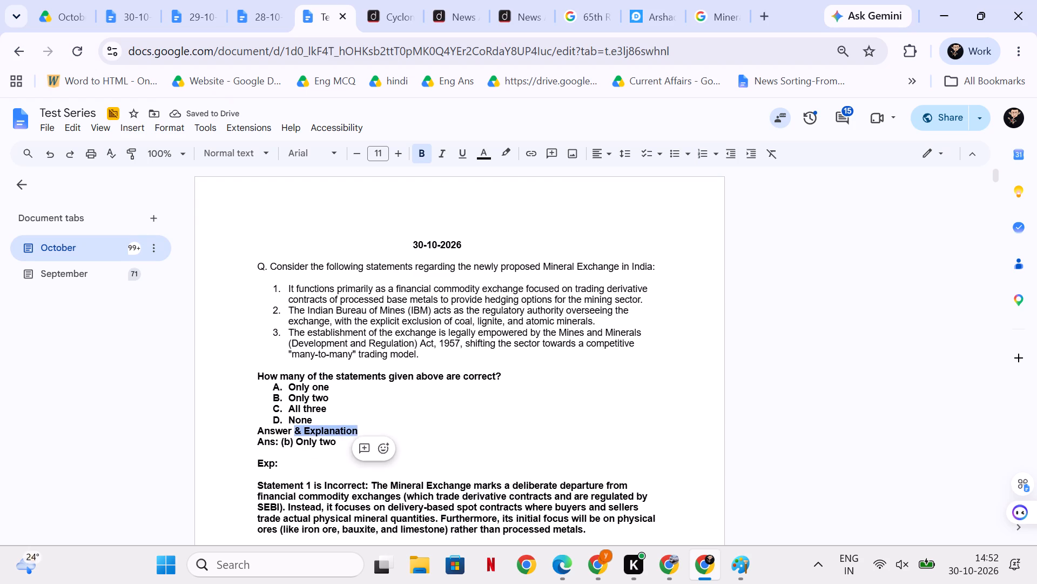
{"action": "key", "text": "ctrl+shift+Right"}
{"action": "key", "text": "BackSpace"}
{"action": "key", "text": "BackSpace"}
{"action": "key", "text": "BackSpace"}
{"action": "key", "text": "BackSpace"}
{"action": "key", "text": "BackSpace"}
{"action": "key", "text": "BackSpace"}
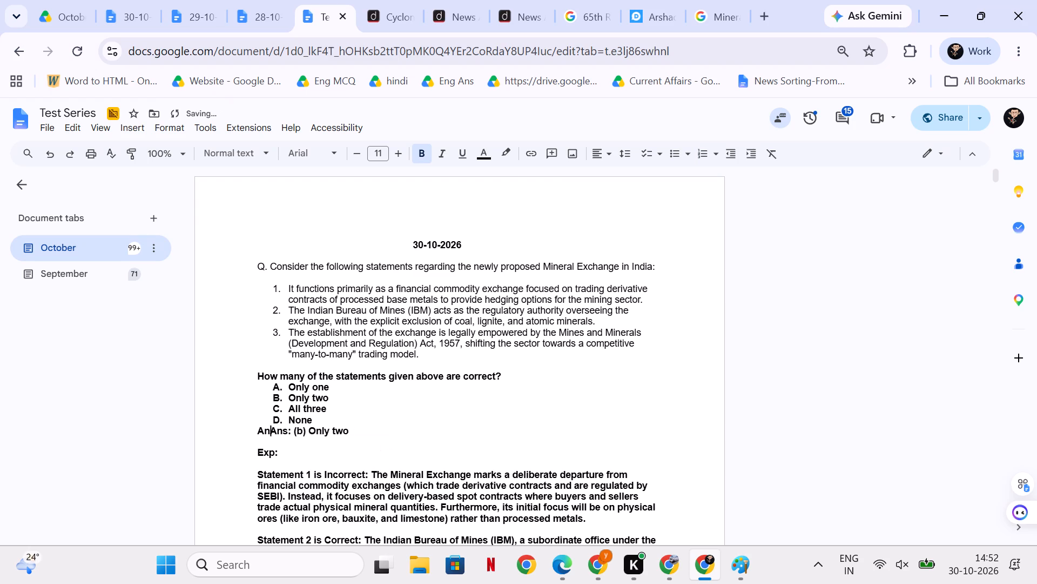
{"action": "key", "text": "BackSpace"}
{"action": "key", "text": "BackSpace"}
{"action": "key", "text": "BackSpace"}
{"action": "key", "text": "Return"}
{"action": "key", "text": "BackSpace"}
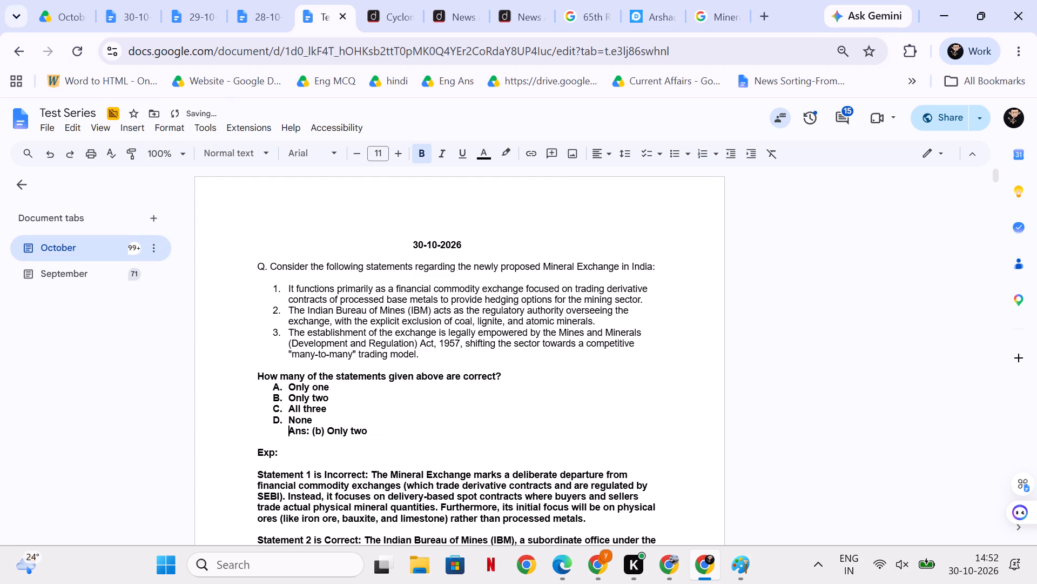
{"action": "key", "text": "BackSpace"}
Replace "(b) Only two" on the Ans line with "B".
{"action": "key", "text": "Right"}
{"action": "key", "text": "Right"}
{"action": "key", "text": "Right"}
{"action": "key", "text": "Right"}
{"action": "key", "text": "Right"}
{"action": "key", "text": "ctrl+shift+Right"}
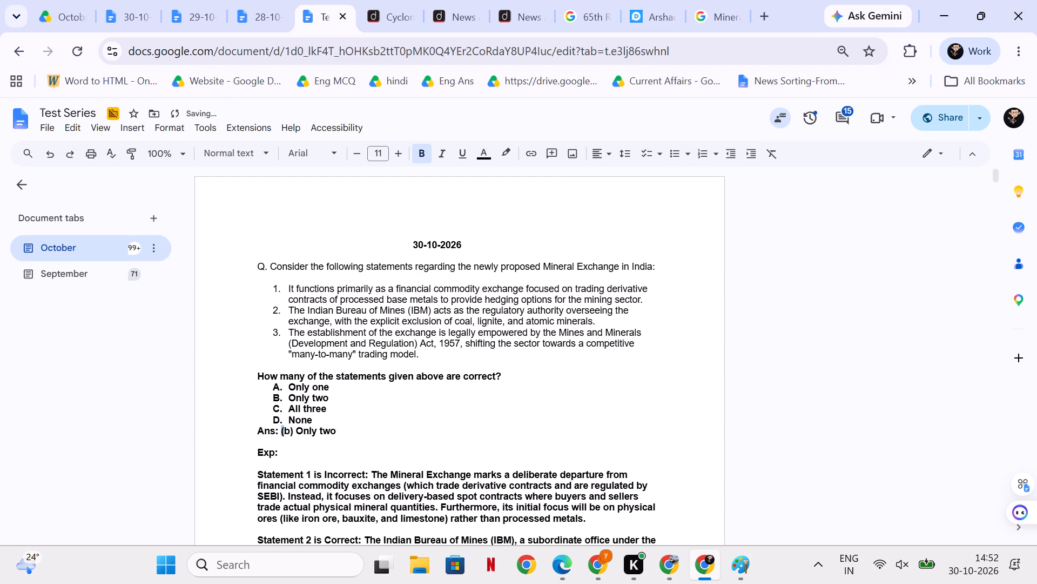
{"action": "key", "text": "ctrl+shift+Right"}
{"action": "key", "text": "ctrl+shift+Right"}
{"action": "key", "text": "ctrl+shift+Right"}
{"action": "key", "text": "ctrl+shift+Right"}
Remove the blank line between the Ans line and the Exp line.
{"action": "key", "text": "Down"}
{"action": "key", "text": "BackSpace"}
Format the three statement explanations below Exp as a bulleted list with justified alignment.
{"action": "key", "text": "Down"}
{"action": "key", "text": "Down"}
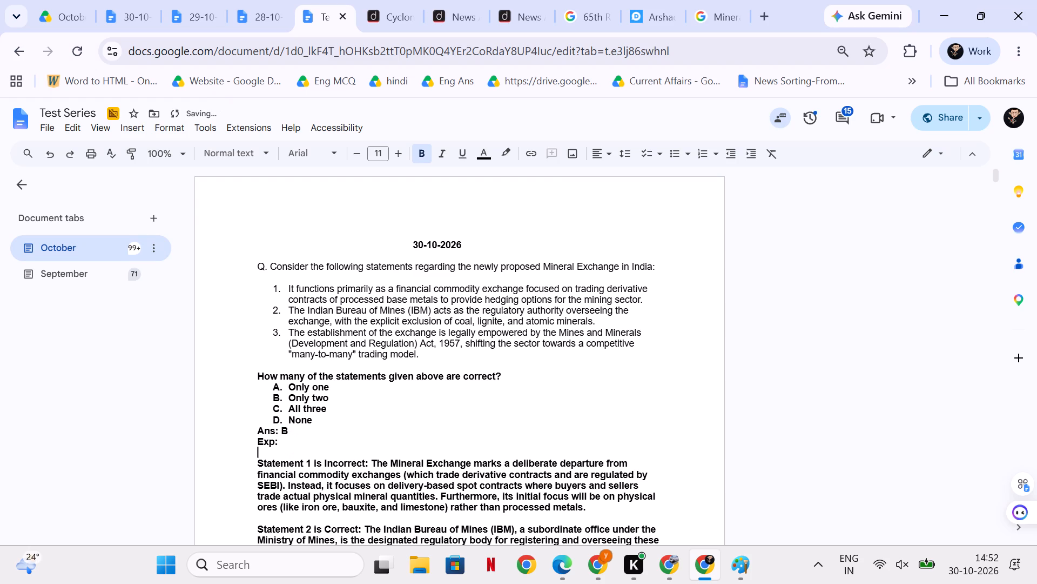
{"action": "key", "text": "ctrl+shift+Down"}
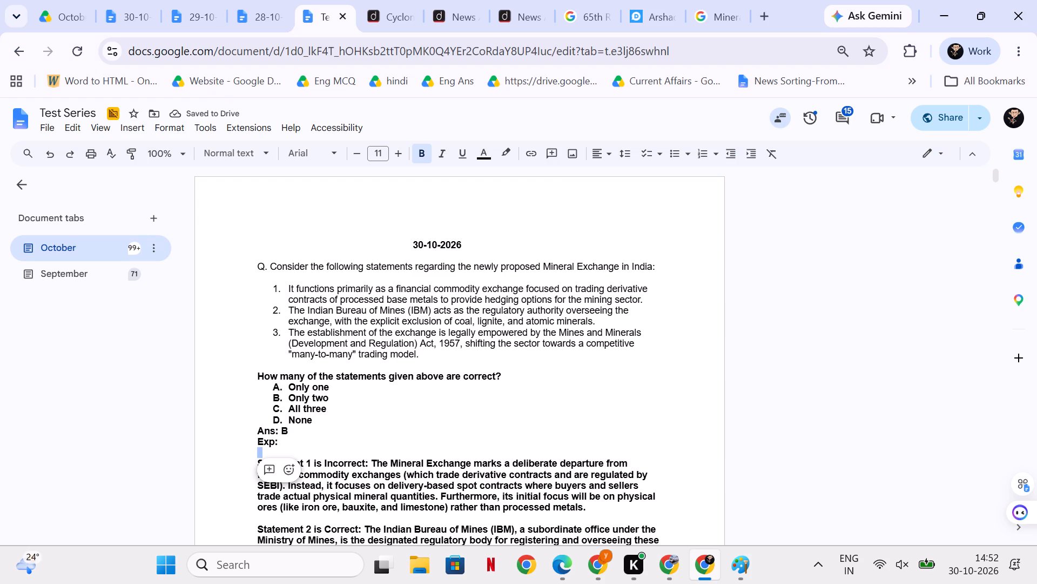
{"action": "left_click", "coordinate": [369, 462]}
{"action": "left_click_drag", "start_coordinate": [245, 463], "coordinate": [301, 495]}
{"action": "scroll", "coordinate": [301, 495], "scroll_direction": "down", "scroll_amount": 1}
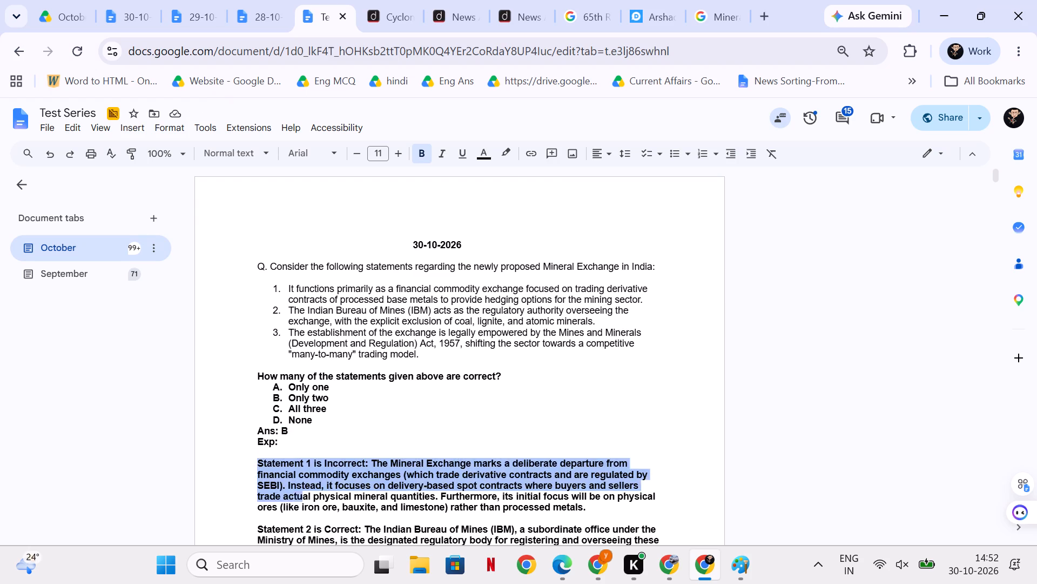
{"action": "scroll", "coordinate": [301, 495], "scroll_direction": "down", "scroll_amount": 1}
{"action": "left_click_drag", "start_coordinate": [301, 495], "coordinate": [572, 443]}
{"action": "left_click", "coordinate": [670, 158]}
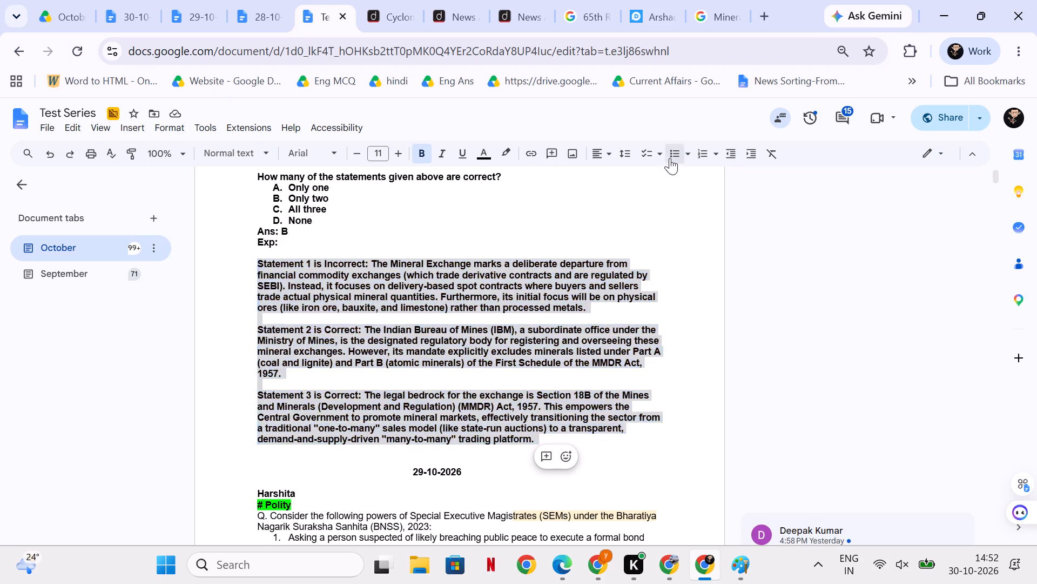
{"action": "left_click", "coordinate": [604, 145]}
{"action": "left_click", "coordinate": [650, 173]}
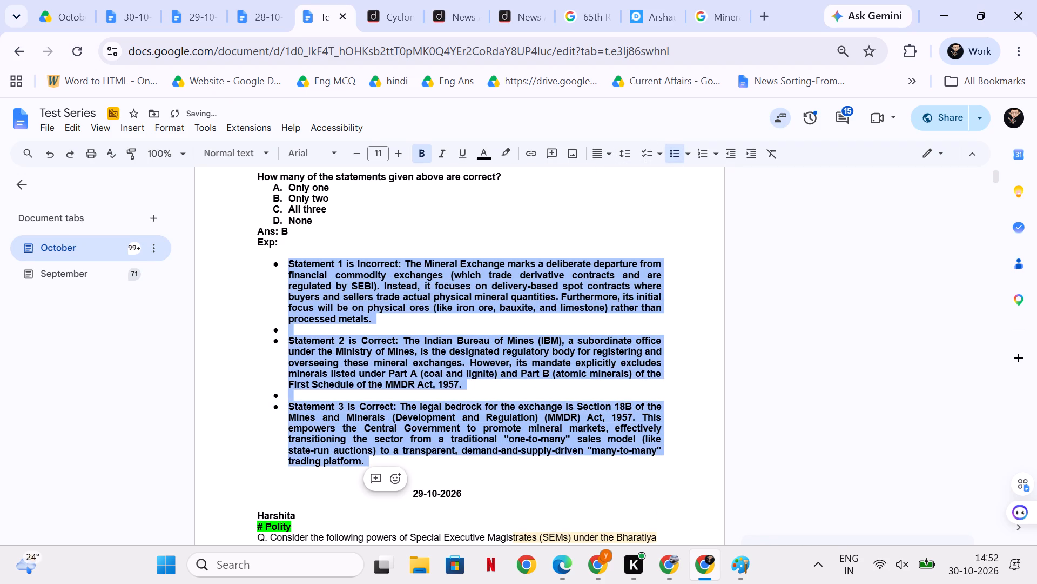
Delete the "Statement 1 is Incorrect:" prefix and remove the bold from the rest of the first explanation bullet.
{"action": "left_click", "coordinate": [297, 264]}
{"action": "left_click_drag", "start_coordinate": [297, 264], "coordinate": [399, 266]}
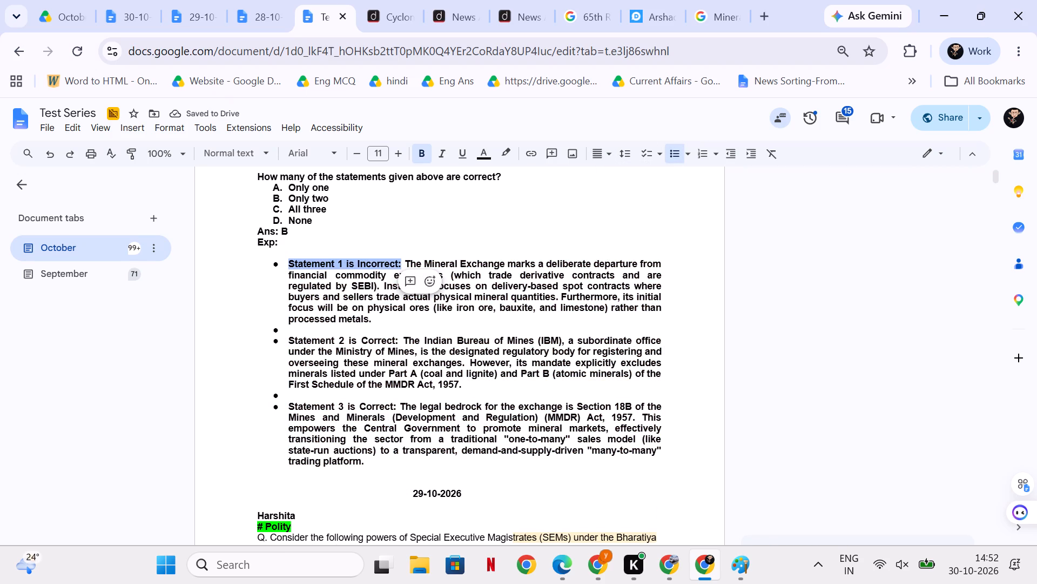
{"action": "key", "text": "BackSpace"}
{"action": "key", "text": "ctrl+shift+Down"}
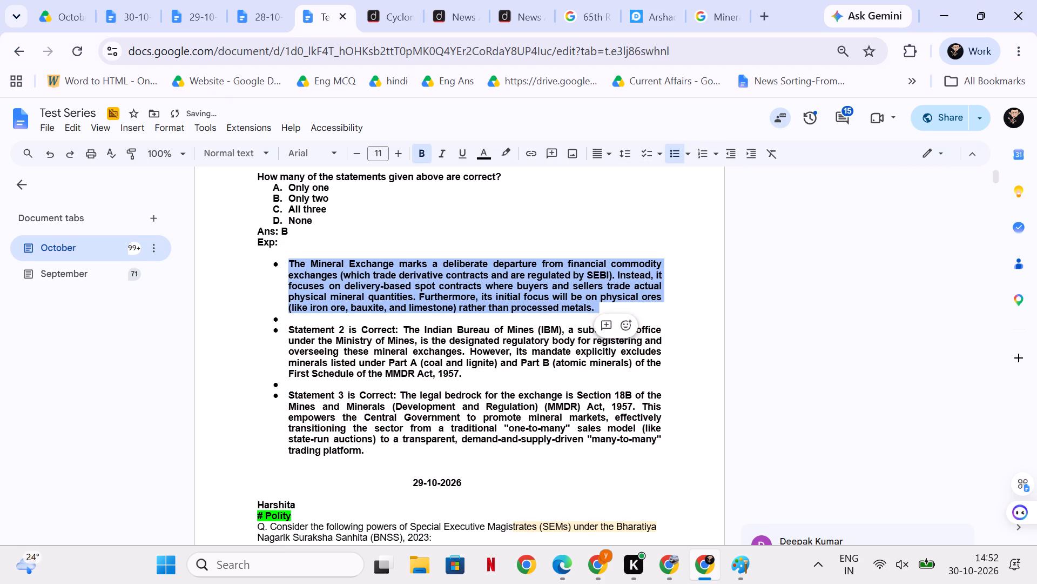
{"action": "key", "text": "ctrl+b"}
Append the bold sentence "Hence, statement 1 is correct." to the end of the first explanation bullet.
{"action": "left_click", "coordinate": [527, 311]}
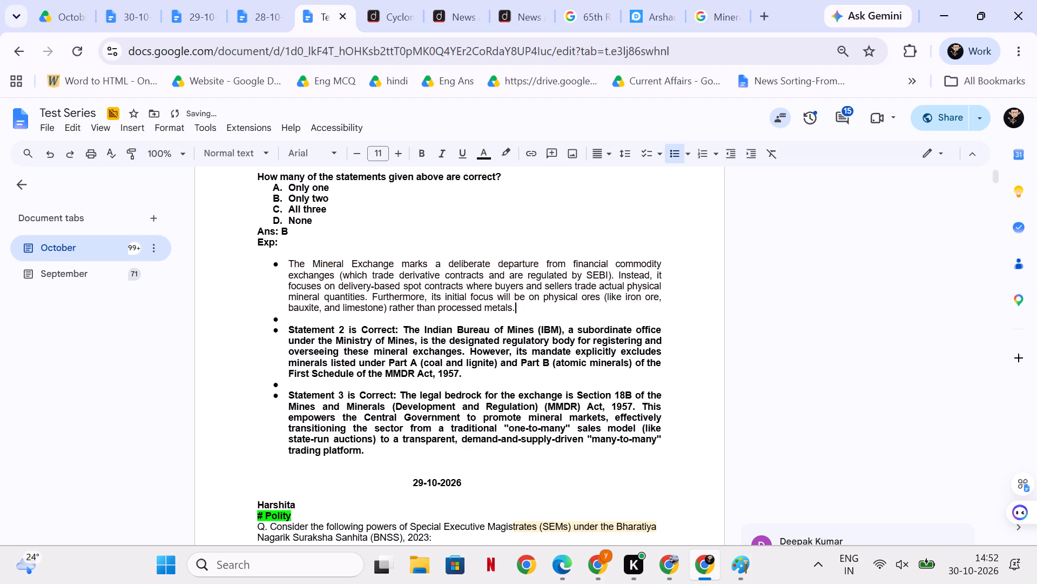
{"action": "key", "text": "space"}
{"action": "type", "text": "1 is correct,"}
{"action": "key", "text": "BackSpace"}
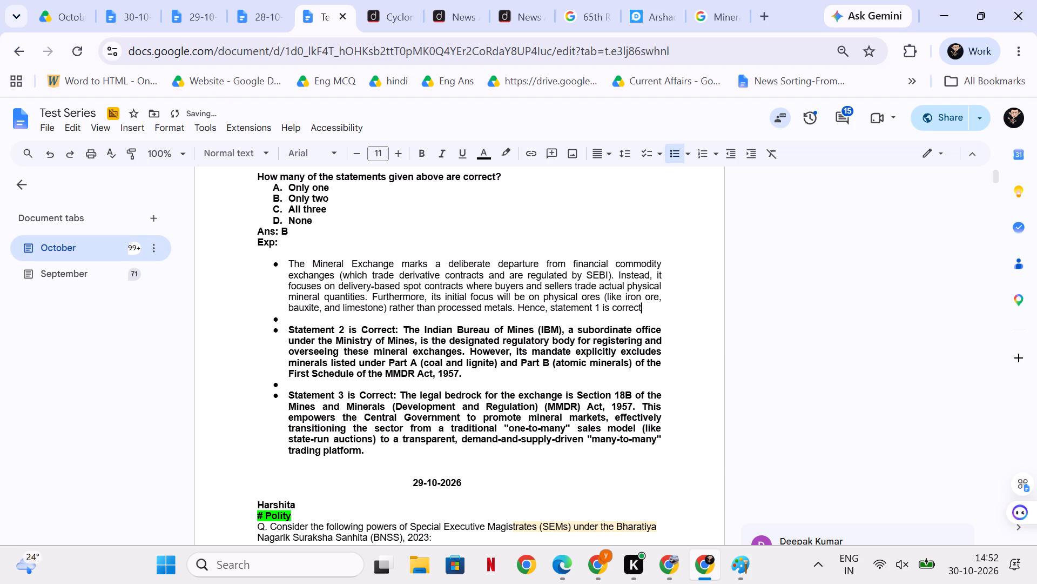
{"action": "key", "text": "period"}
{"action": "key", "text": "ctrl+shift+Left"}
{"action": "key", "text": "ctrl+shift+Left"}
{"action": "key", "text": "ctrl+shift+Left"}
{"action": "key", "text": "ctrl+shift+Left"}
{"action": "key", "text": "ctrl+shift+Left"}
{"action": "key", "text": "ctrl+shift+Left"}
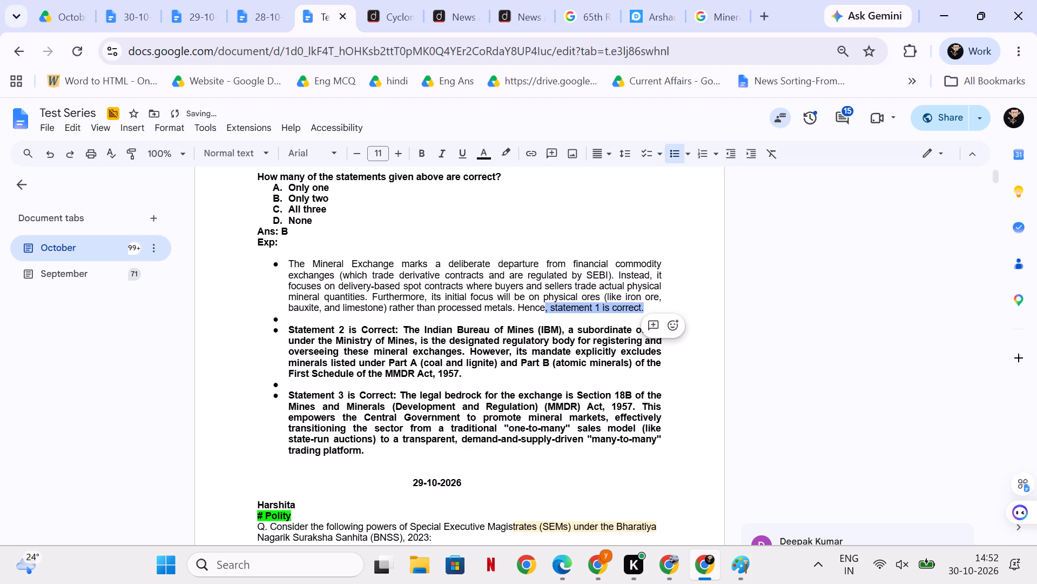
{"action": "key", "text": "ctrl+shift+Left"}
{"action": "key", "text": "ctrl+b"}
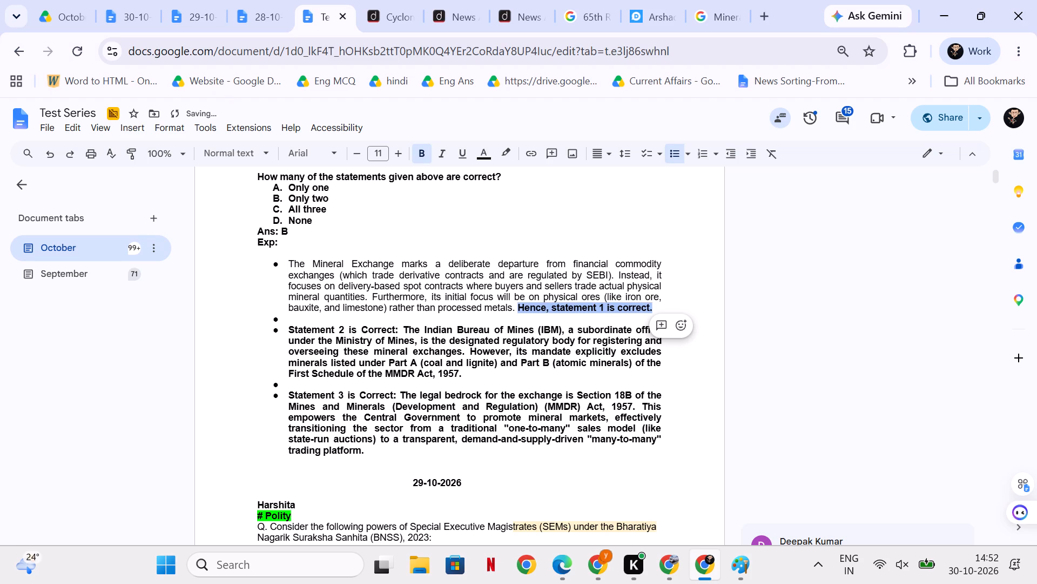
Delete the "Statement 2 is Correct:" prefix with the empty bullet above it, and remove the bold from that explanation.
{"action": "left_click", "coordinate": [289, 329]}
{"action": "left_click_drag", "start_coordinate": [289, 329], "coordinate": [396, 333]}
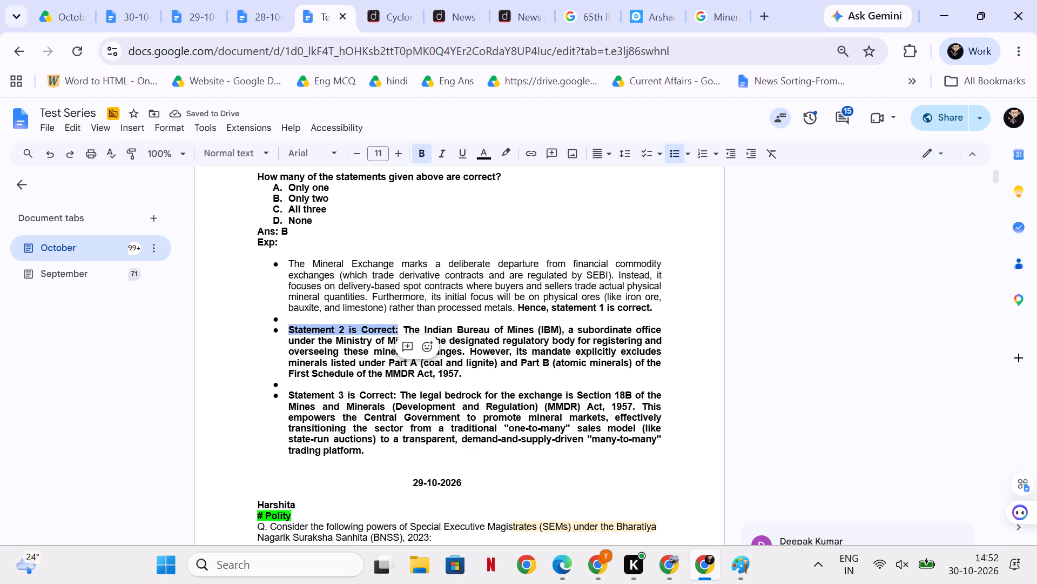
{"action": "key", "text": "BackSpace"}
{"action": "key", "text": "BackSpace"}
{"action": "key", "text": "BackSpace"}
{"action": "key", "text": "BackSpace"}
{"action": "key", "text": "ctrl+shift+Down"}
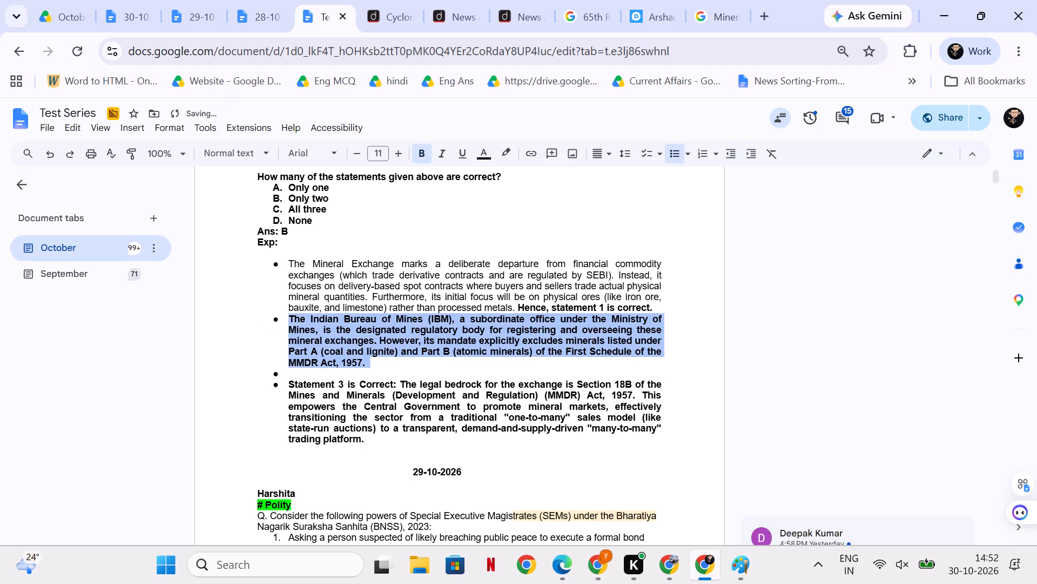
{"action": "key", "text": "ctrl+b"}
{"action": "left_click", "coordinate": [397, 335]}
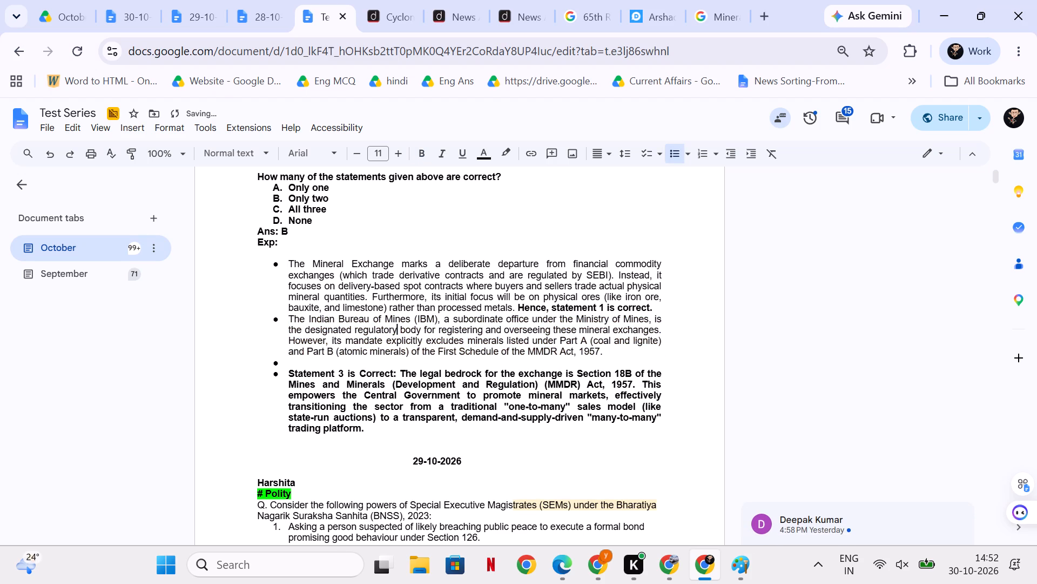
Copy the bold sentence "Hence, statement 1 is correct." to the end of the second explanation bullet.
{"action": "left_click_drag", "start_coordinate": [520, 307], "coordinate": [658, 311]}
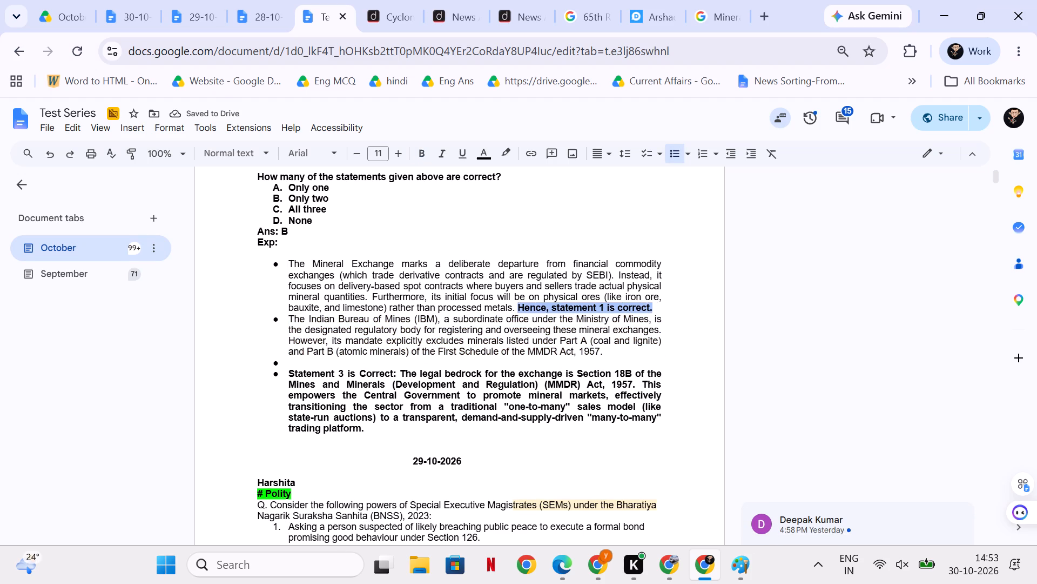
{"action": "left_click_drag", "start_coordinate": [658, 311], "coordinate": [664, 309]}
{"action": "key", "text": "ctrl+c"}
{"action": "key", "text": "ctrl+c"}
{"action": "left_click", "coordinate": [630, 356]}
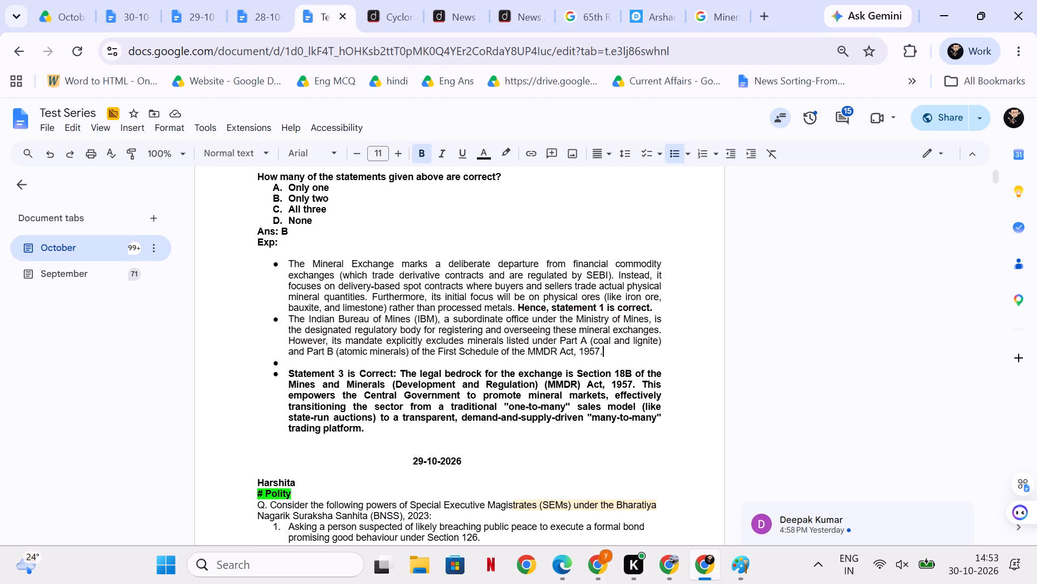
{"action": "key", "text": "space"}
{"action": "key", "text": "ctrl+v"}
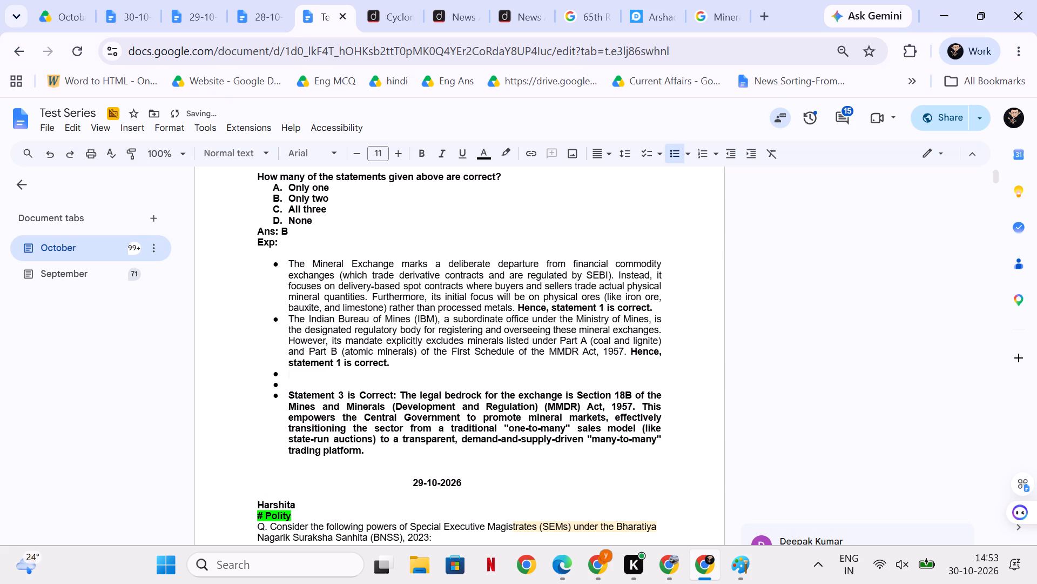
Edit the closing sentence of the second bullet to read "Hence, statement 2 is not correct.".
{"action": "left_click", "coordinate": [335, 361]}
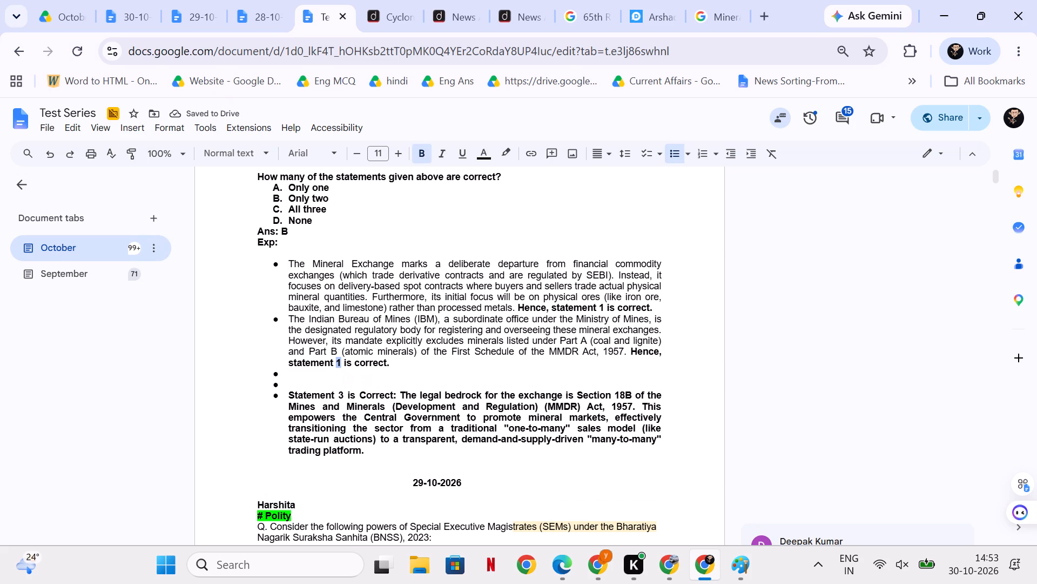
{"action": "key", "text": "2"}
{"action": "key", "text": "space"}
{"action": "type", "text": "is not"}
{"action": "key", "text": "space"}
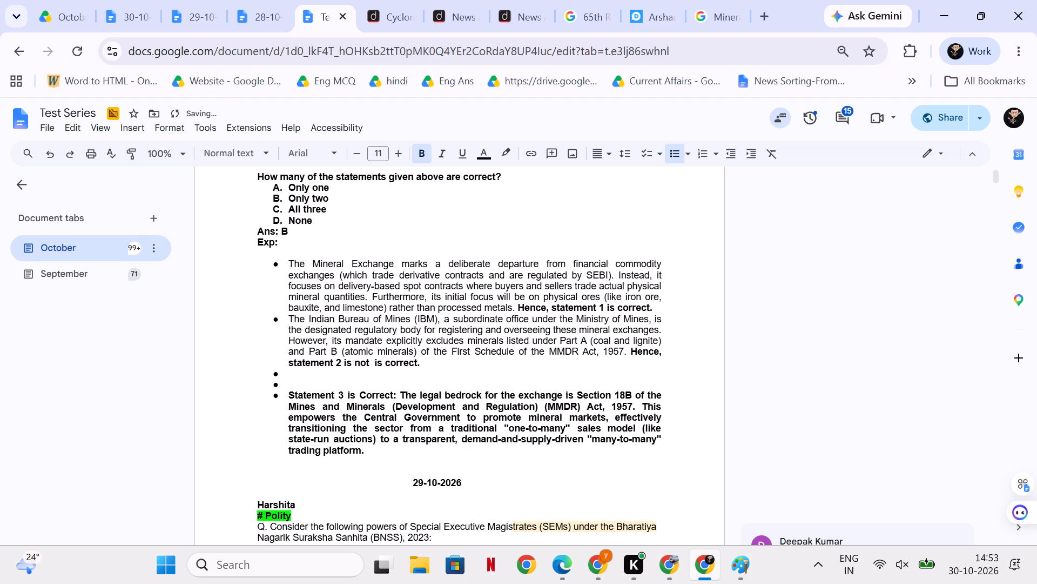
{"action": "key", "text": "BackSpace"}
{"action": "key", "text": "Down"}
{"action": "key", "text": "ctrl+Down"}
{"action": "key", "text": "ctrl+shift+Down"}
{"action": "key", "text": "ctrl+shift+Down"}
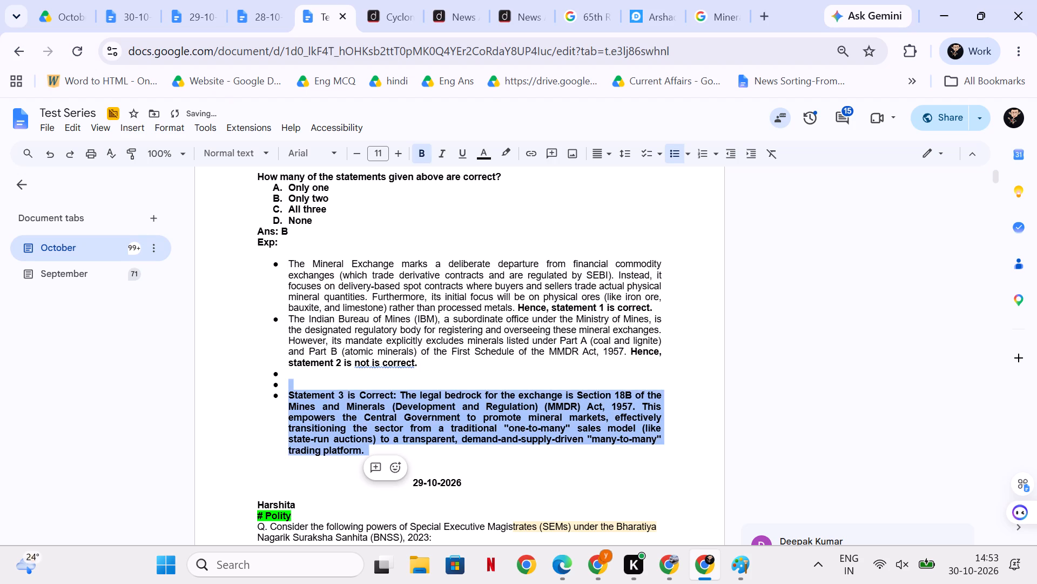
{"action": "left_click", "coordinate": [383, 360]}
{"action": "left_click", "coordinate": [380, 350]}
Delete the empty bullets and the "Statement 3 is Correct:" prefix, and remove the bold from the third explanation.
{"action": "left_click_drag", "start_coordinate": [301, 377], "coordinate": [399, 392]}
{"action": "key", "text": "BackSpace"}
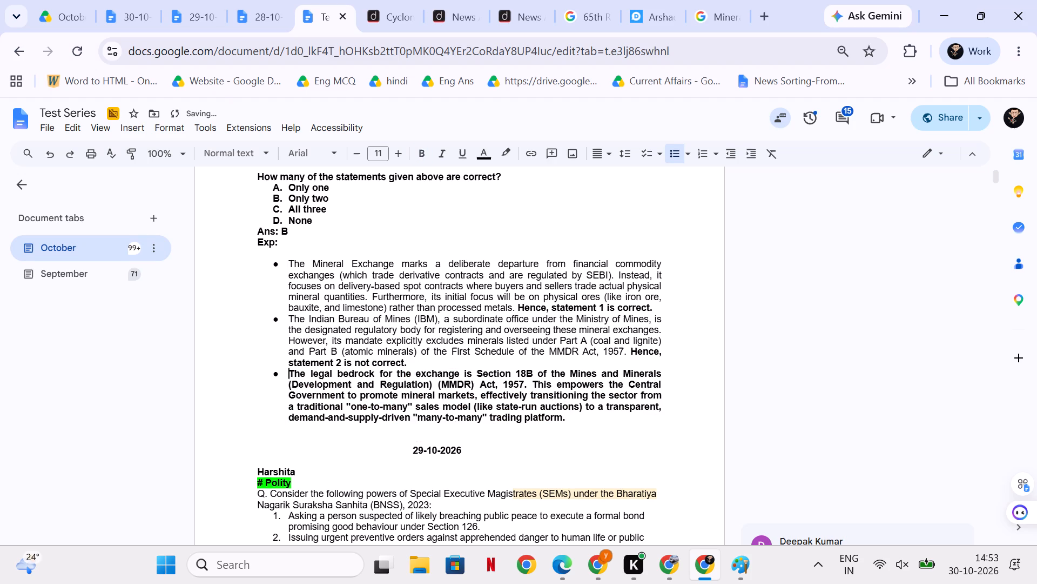
{"action": "key", "text": "ctrl+shift+Down"}
{"action": "key", "text": "ctrl+b"}
{"action": "left_click", "coordinate": [399, 392]}
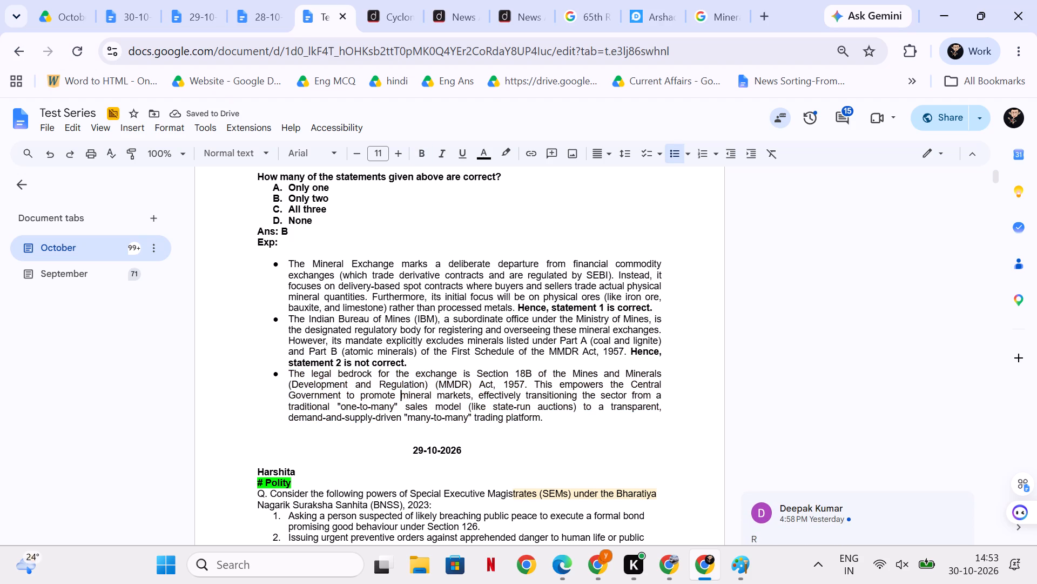
Copy the bold sentence "Hence, statement 1 is correct." to the end of the third explanation bullet.
{"action": "left_click_drag", "start_coordinate": [519, 307], "coordinate": [656, 305]}
{"action": "key", "text": "ctrl+c"}
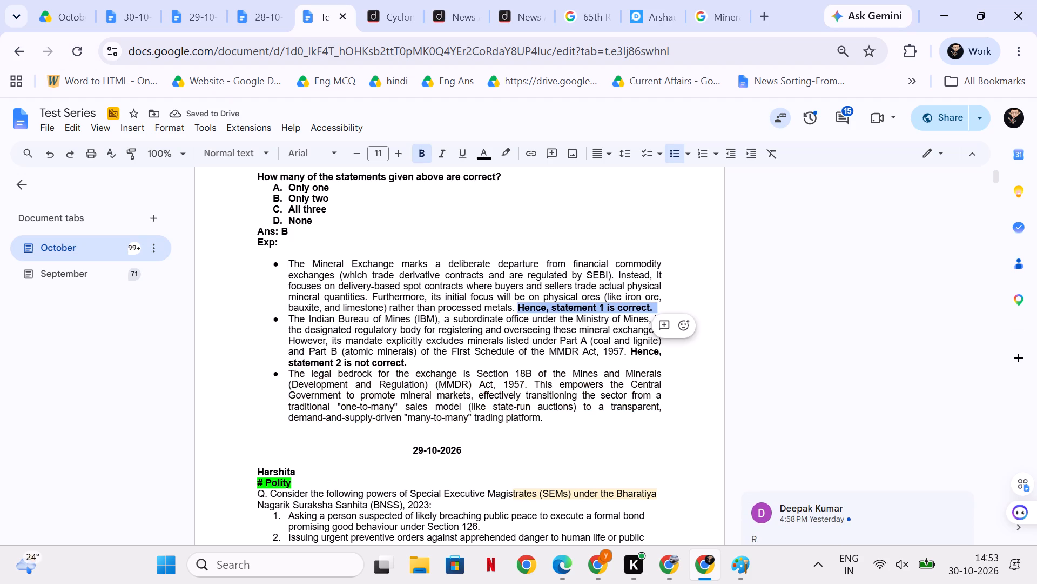
{"action": "double_click", "coordinate": [564, 420]}
{"action": "key", "text": "space"}
{"action": "key", "text": "ctrl+v"}
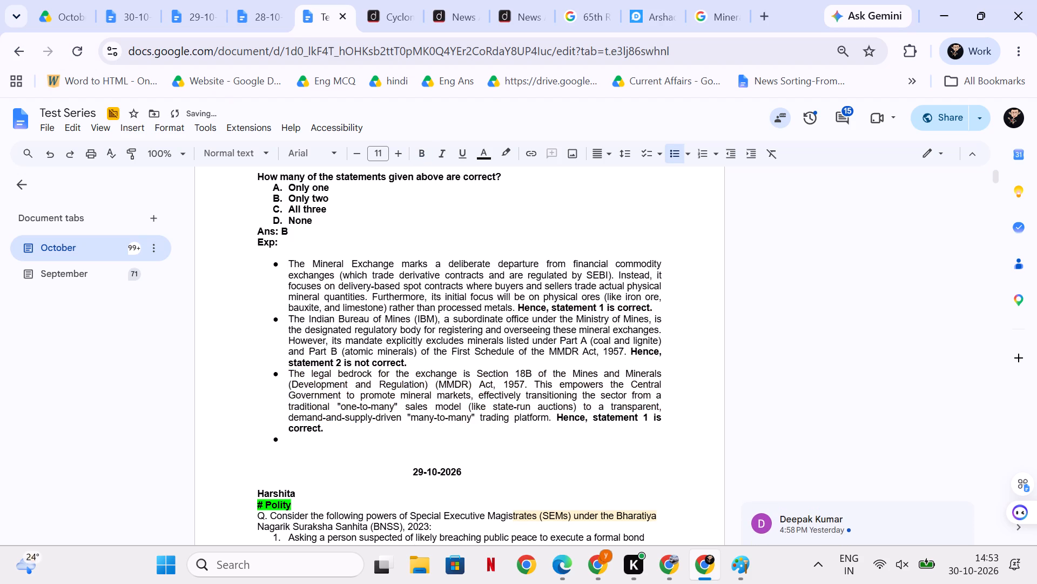
Insert the number 3 after "statement 1" in the closing sentence of the third bullet.
{"action": "left_click_drag", "start_coordinate": [644, 422], "coordinate": [651, 422]}
{"action": "left_click", "coordinate": [651, 422]}
{"action": "key", "text": "3"}
{"action": "key", "text": "space"}
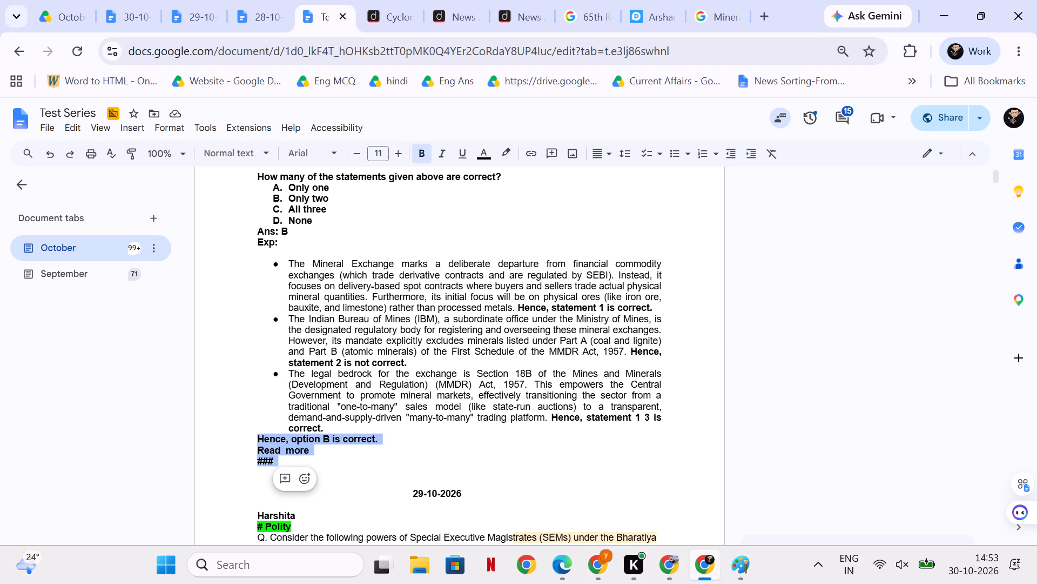
{"action": "left_click_drag", "start_coordinate": [356, 361], "coordinate": [369, 364]}
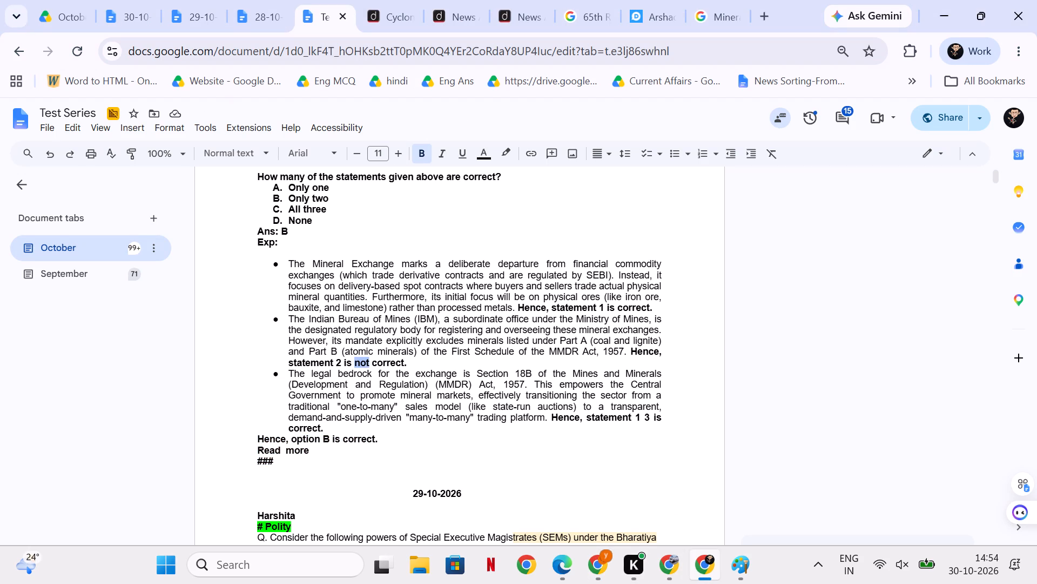
{"action": "key", "text": "ctrl+c"}
{"action": "left_click_drag", "start_coordinate": [369, 364], "coordinate": [371, 364]}
{"action": "key", "text": "BackSpace"}
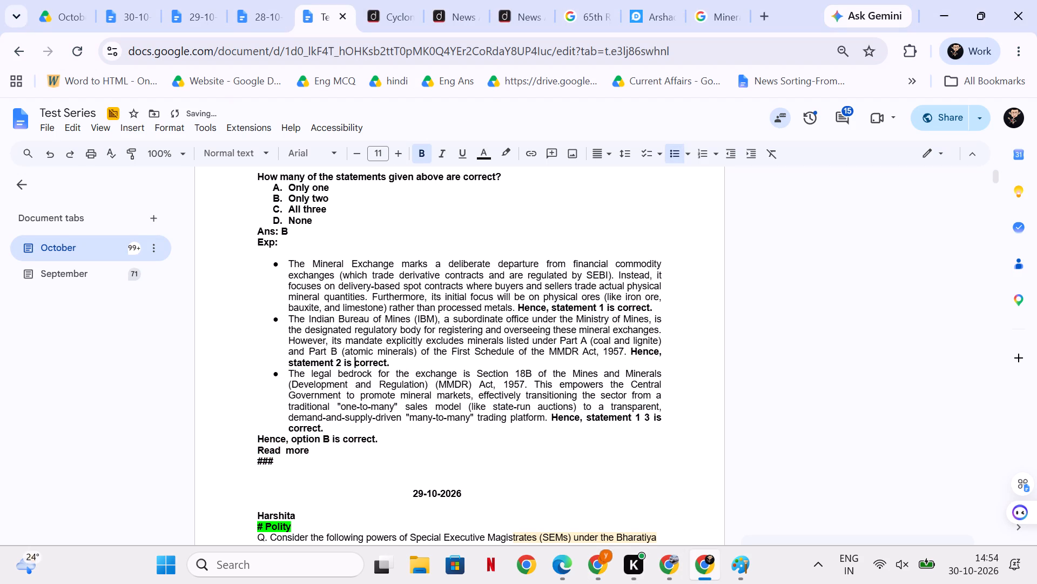
{"action": "left_click", "coordinate": [617, 308]}
{"action": "key", "text": "ctrl+v"}
{"action": "key", "text": "space"}
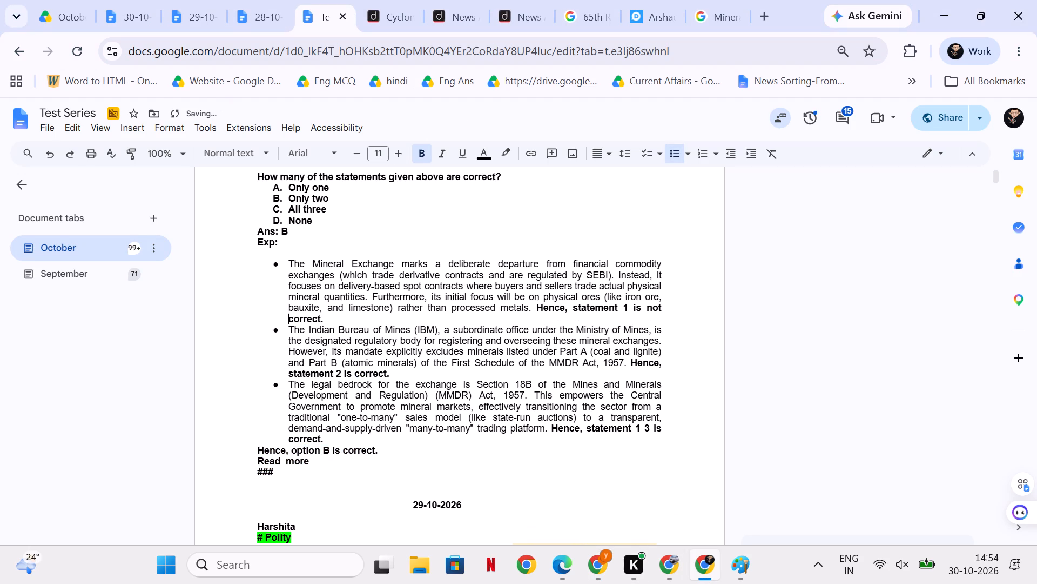
Remove the bold formatting from the "How many of the statements" line, the four options, and the Ans and Exp lines.
{"action": "scroll", "coordinate": [379, 419], "scroll_direction": "up", "scroll_amount": 1}
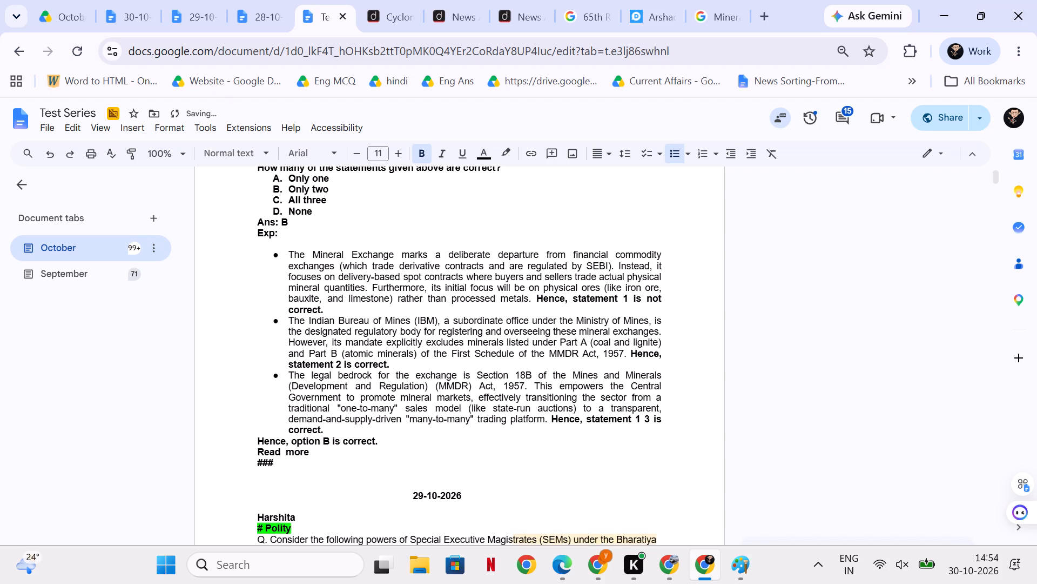
{"action": "scroll", "coordinate": [379, 420], "scroll_direction": "up", "scroll_amount": 1}
{"action": "left_click_drag", "start_coordinate": [252, 351], "coordinate": [329, 419]}
{"action": "key", "text": "ctrl+b"}
Put the author name and a "#" on separate lines above the Mineral Exchange question and make both bold.
{"action": "left_click", "coordinate": [257, 235]}
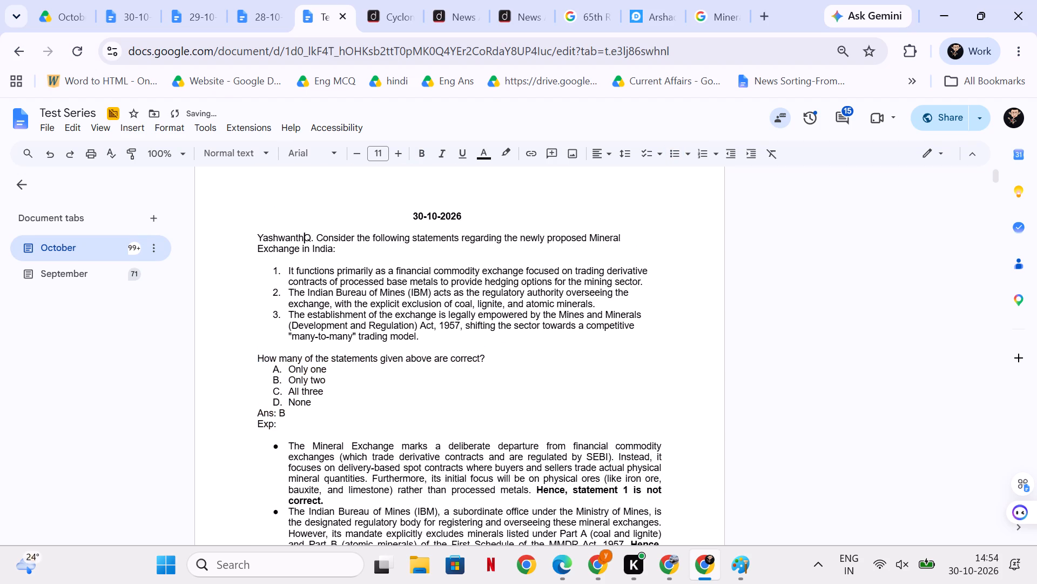
{"action": "key", "text": "shift+numbersign"}
{"action": "key", "text": "BackSpace"}
{"action": "key", "text": "Return"}
{"action": "key", "text": "shift+numbersign"}
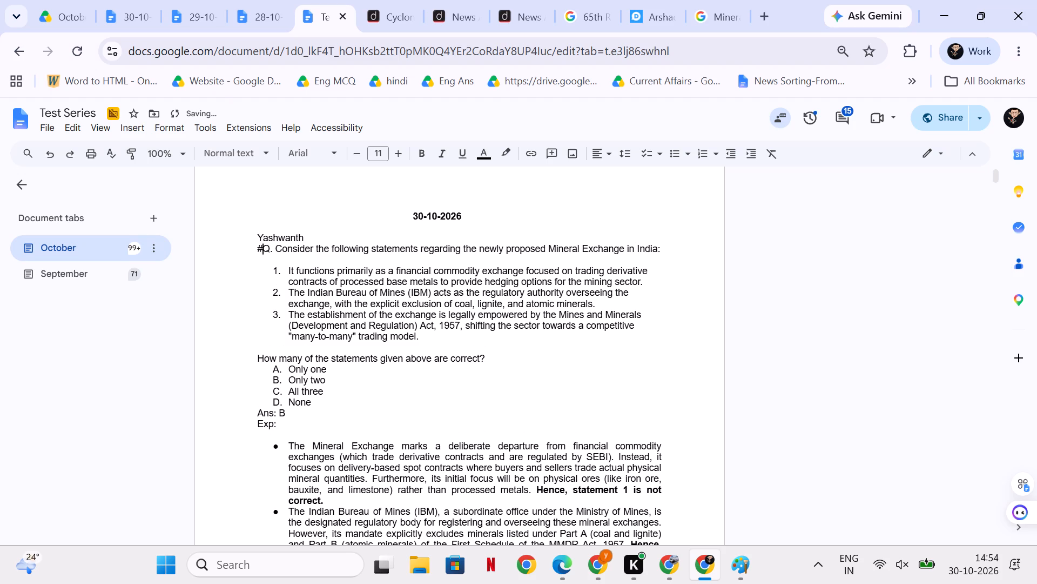
{"action": "key", "text": "Return"}
{"action": "left_click", "coordinate": [258, 243]}
{"action": "left_click_drag", "start_coordinate": [258, 243], "coordinate": [291, 250]}
{"action": "key", "text": "ctrl+b"}
{"action": "left_click", "coordinate": [291, 250]}
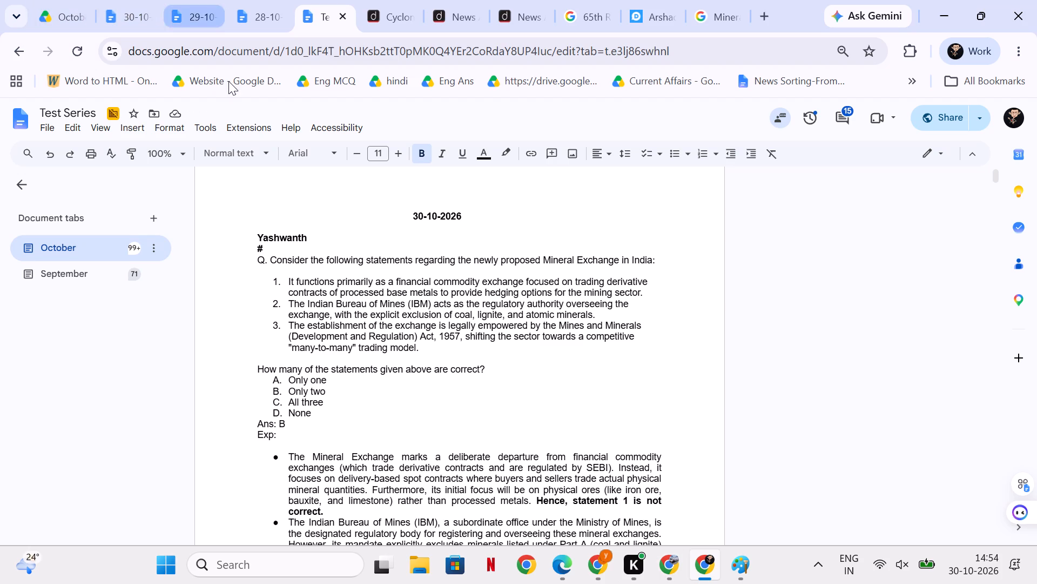
Copy the subject name Economy from the highlighted topic list in the template file, locating the list through its MCQ comment.
{"action": "left_click", "coordinate": [668, 559]}
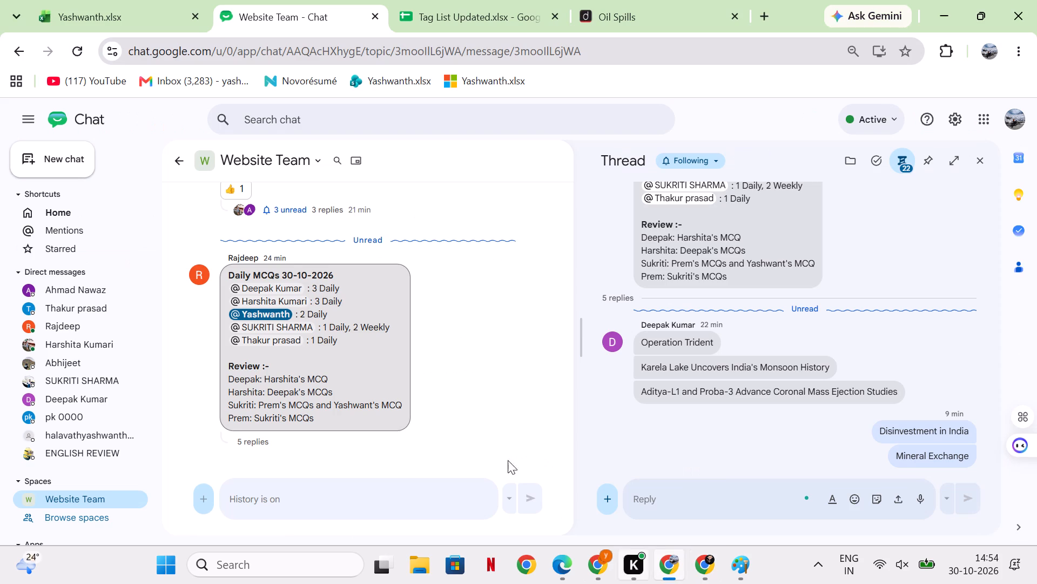
{"action": "left_click", "coordinate": [597, 563]}
{"action": "left_click", "coordinate": [41, 0]}
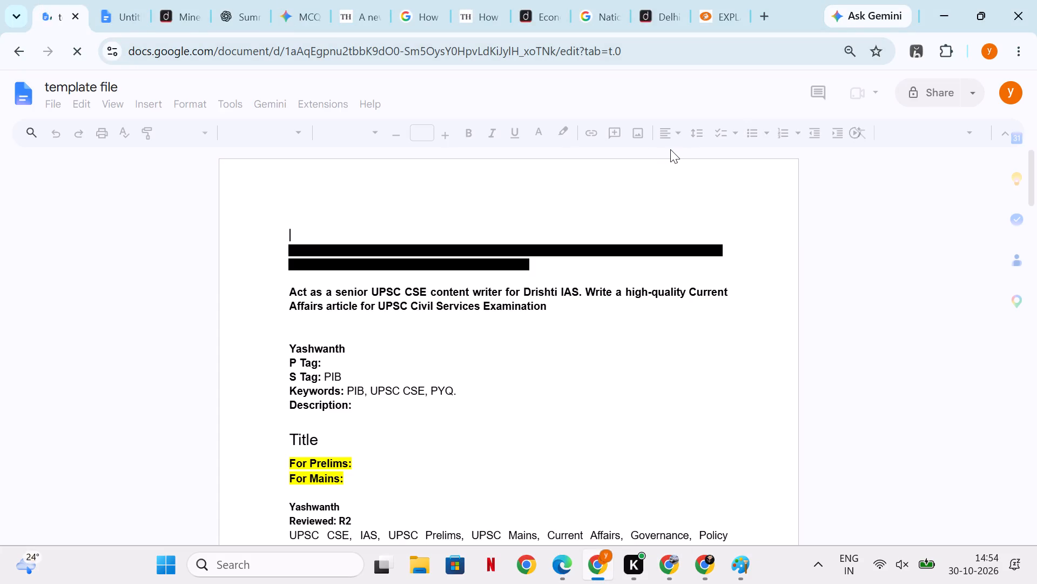
{"action": "left_click", "coordinate": [818, 94]}
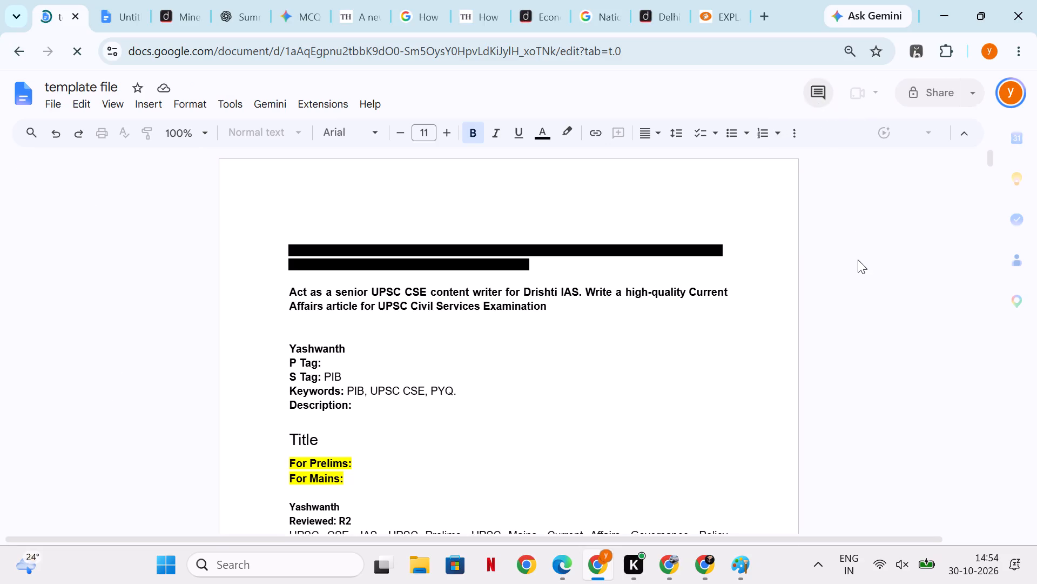
{"action": "left_click", "coordinate": [791, 92]}
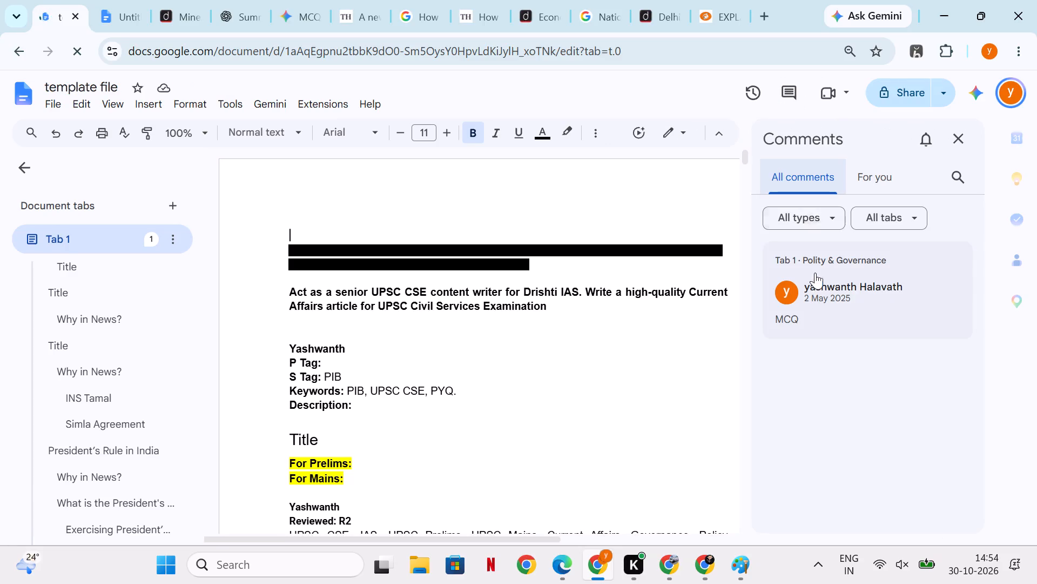
{"action": "left_click", "coordinate": [815, 309]}
{"action": "scroll", "coordinate": [770, 314], "scroll_direction": "down", "scroll_amount": 1}
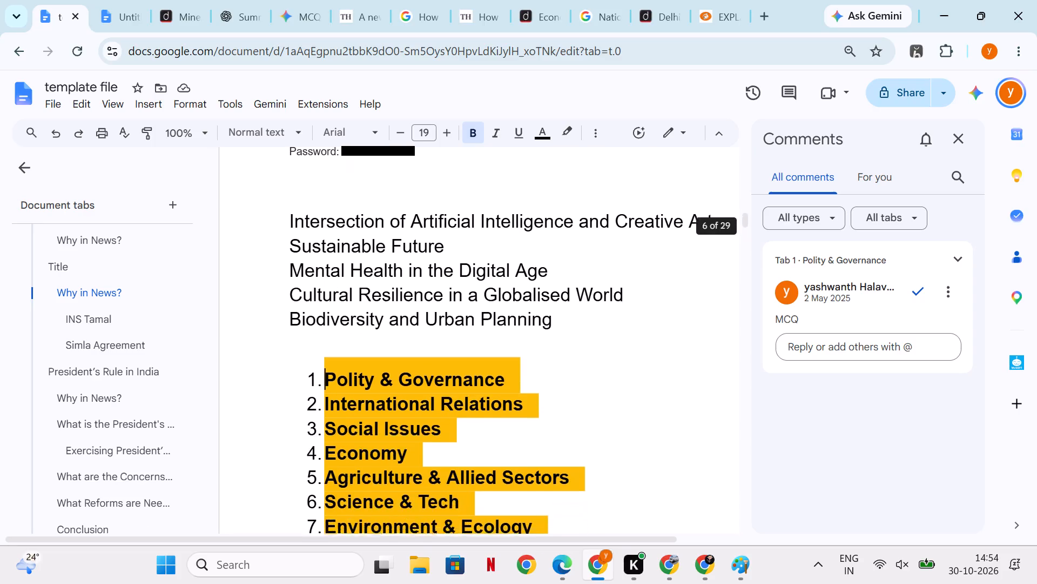
{"action": "scroll", "coordinate": [581, 322], "scroll_direction": "down", "scroll_amount": 2}
{"action": "scroll", "coordinate": [335, 268], "scroll_direction": "up", "scroll_amount": 1}
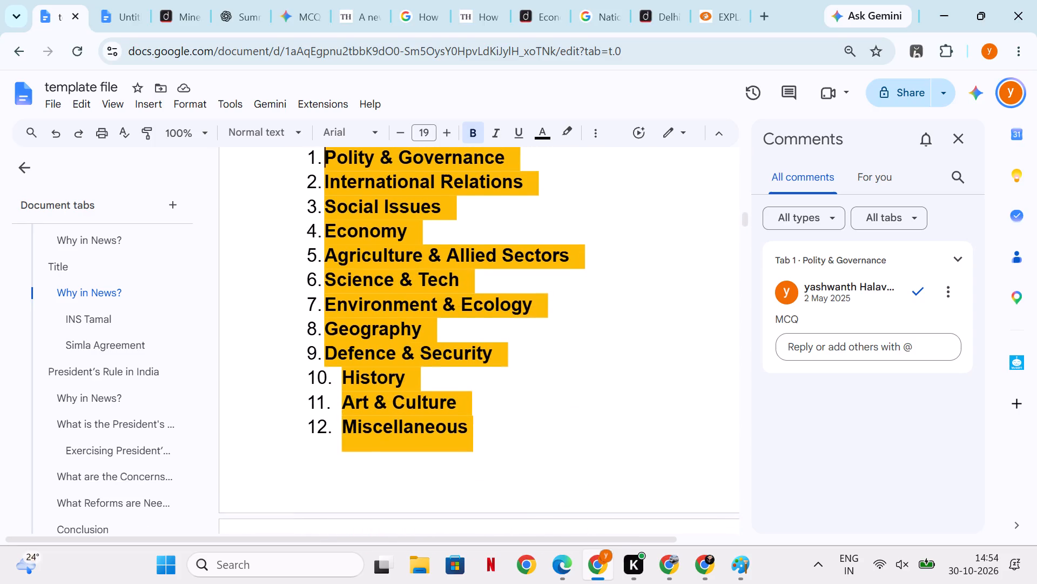
{"action": "scroll", "coordinate": [335, 268], "scroll_direction": "up", "scroll_amount": 1}
{"action": "left_click_drag", "start_coordinate": [327, 234], "coordinate": [446, 238]}
{"action": "key", "text": "ctrl+c"}
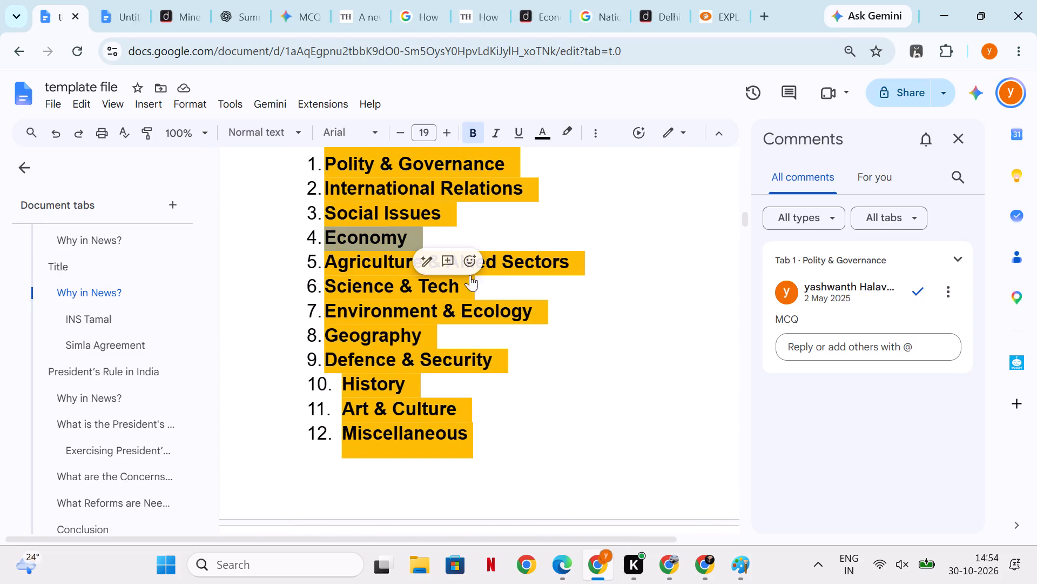
Paste Economy as plain text after the "#" in Test Series and highlight the whole tag in bright green.
{"action": "left_click", "coordinate": [694, 559]}
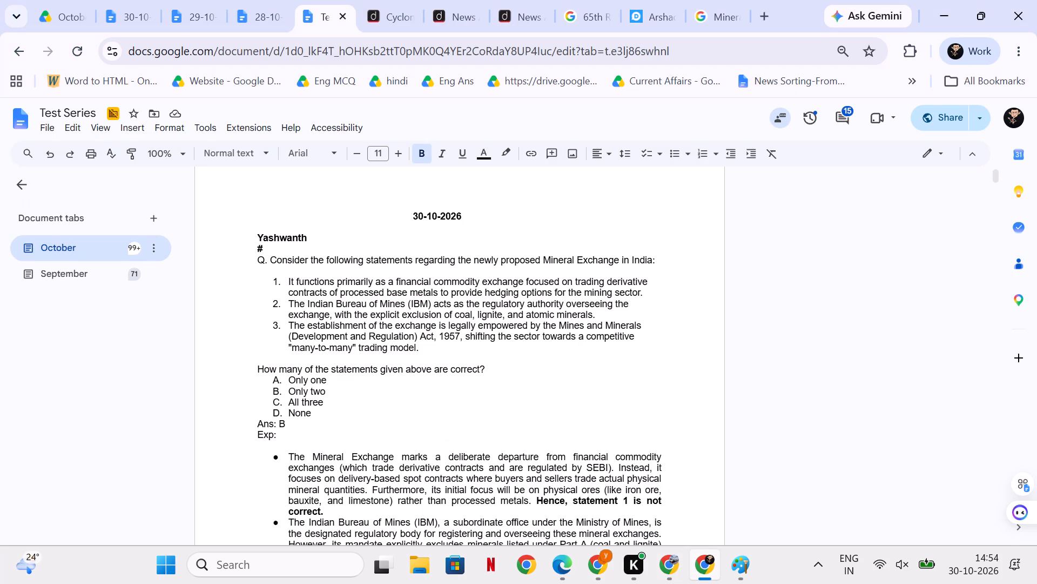
{"action": "key", "text": "ctrl+shift+v"}
{"action": "key", "text": "BackSpace"}
{"action": "key", "text": "ctrl+shift+Left"}
{"action": "key", "text": "ctrl+shift+Left"}
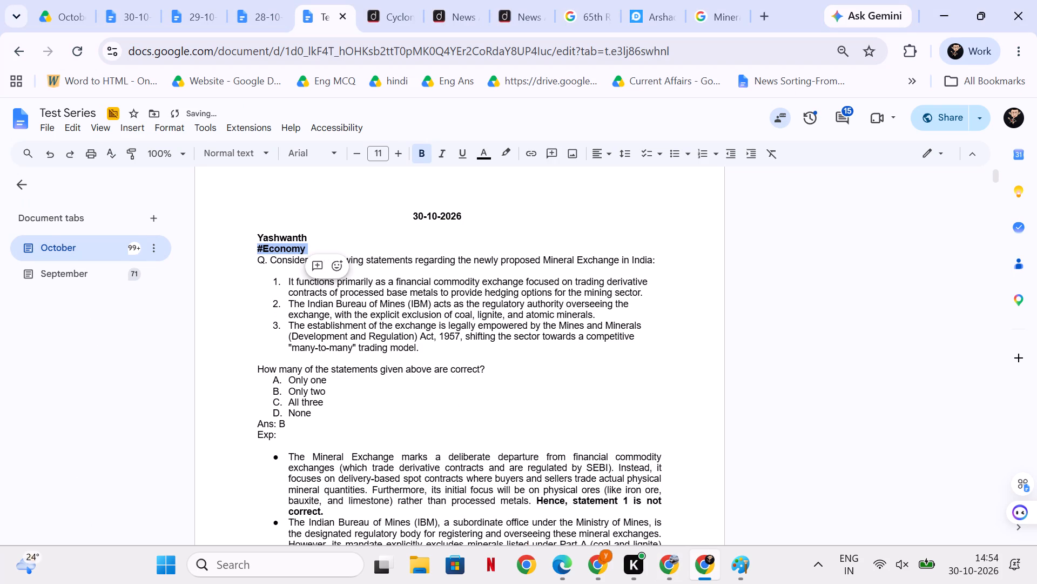
{"action": "left_click", "coordinate": [509, 151]}
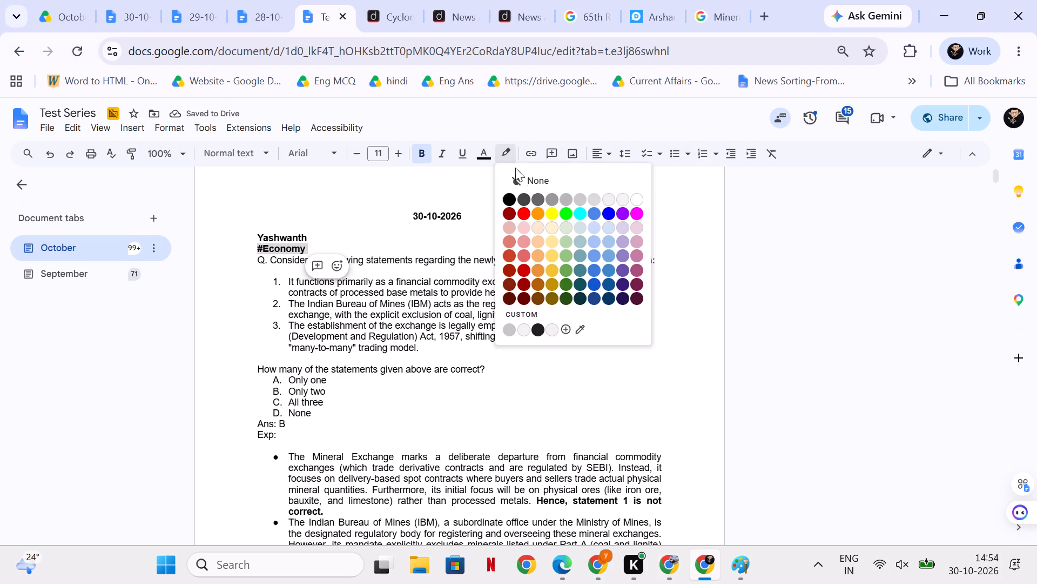
{"action": "left_click", "coordinate": [566, 213]}
Delete the blank line between the Mineral Exchange question and its first numbered statement.
{"action": "left_click", "coordinate": [263, 280]}
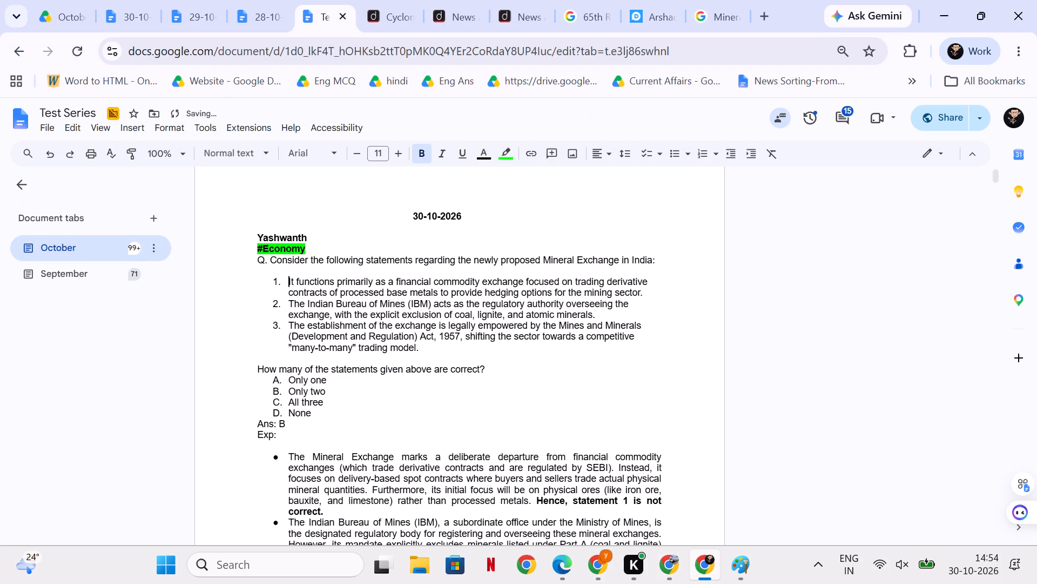
{"action": "left_click", "coordinate": [264, 277]}
{"action": "left_click", "coordinate": [266, 273]}
{"action": "key", "text": "BackSpace"}
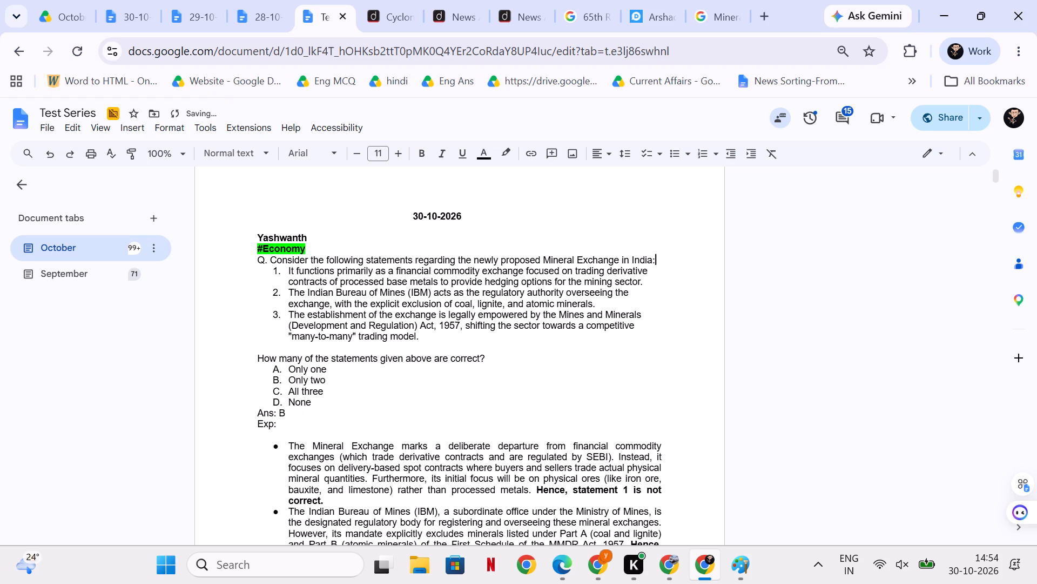
Make the "Ans: B" and "Exp:" lines of the Mineral Exchange MCQ bold.
{"action": "scroll", "coordinate": [266, 273], "scroll_direction": "down", "scroll_amount": 3}
{"action": "scroll", "coordinate": [267, 272], "scroll_direction": "up", "scroll_amount": 1}
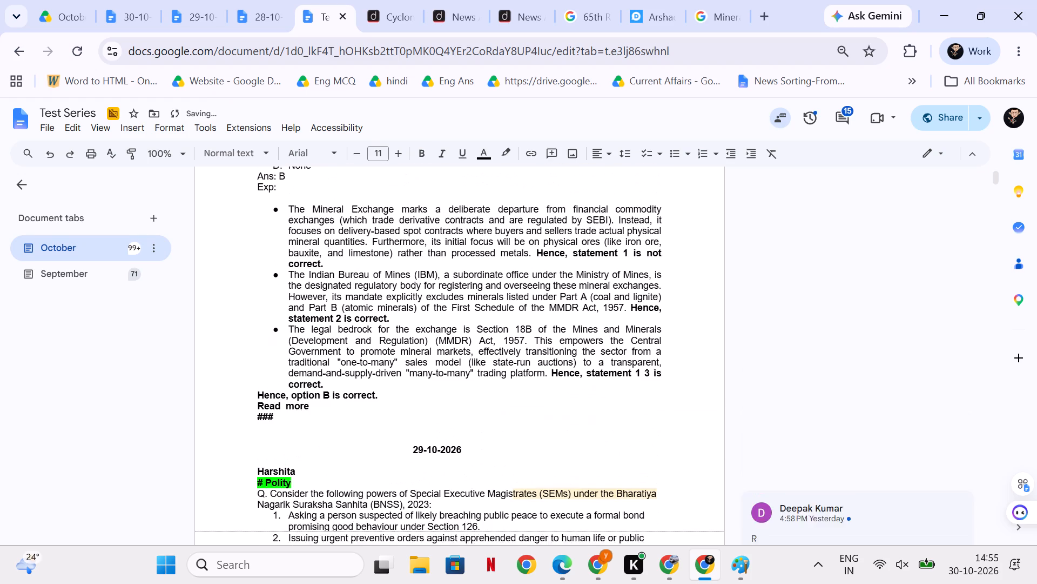
{"action": "scroll", "coordinate": [267, 272], "scroll_direction": "up", "scroll_amount": 1}
{"action": "left_click_drag", "start_coordinate": [262, 191], "coordinate": [275, 191]}
{"action": "left_click_drag", "start_coordinate": [250, 184], "coordinate": [265, 185]}
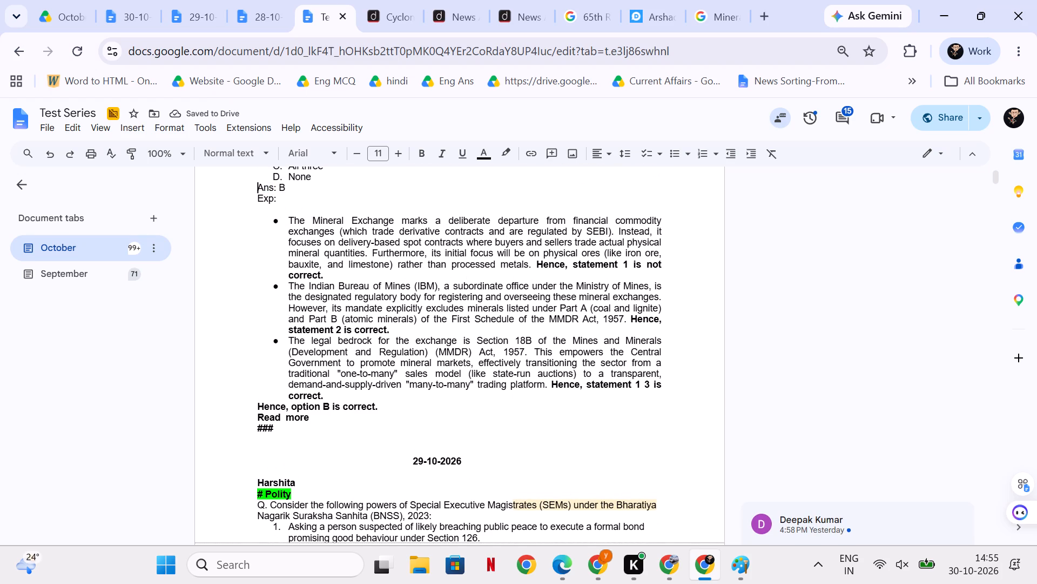
{"action": "left_click_drag", "start_coordinate": [265, 185], "coordinate": [299, 200]}
{"action": "key", "text": "ctrl+b"}
{"action": "left_click", "coordinate": [299, 200]}
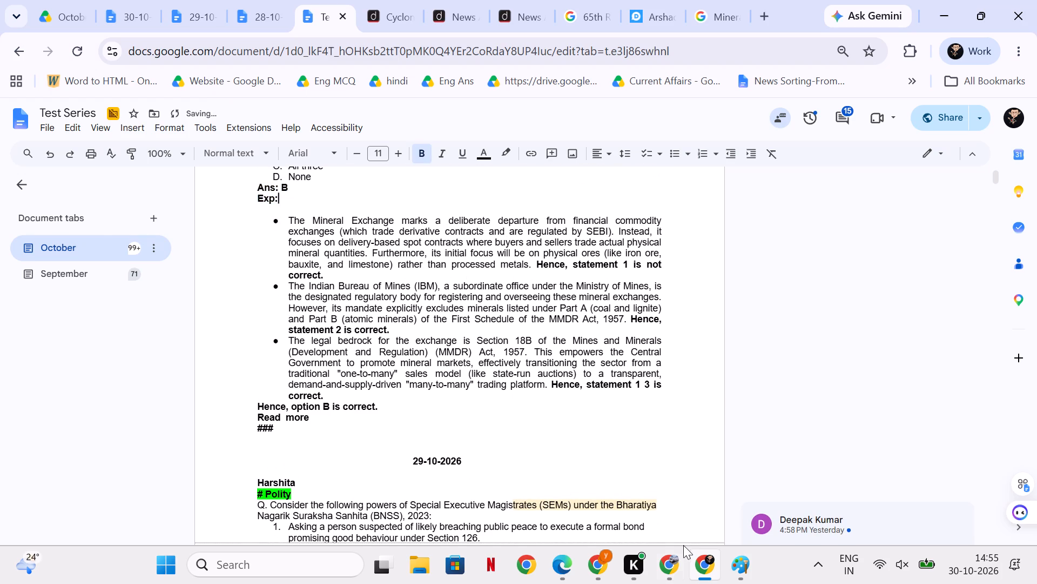
Check the 30-10-2026 topics listed in the Website Team chat thread for the MCQ still to write.
{"action": "left_click", "coordinate": [676, 560]}
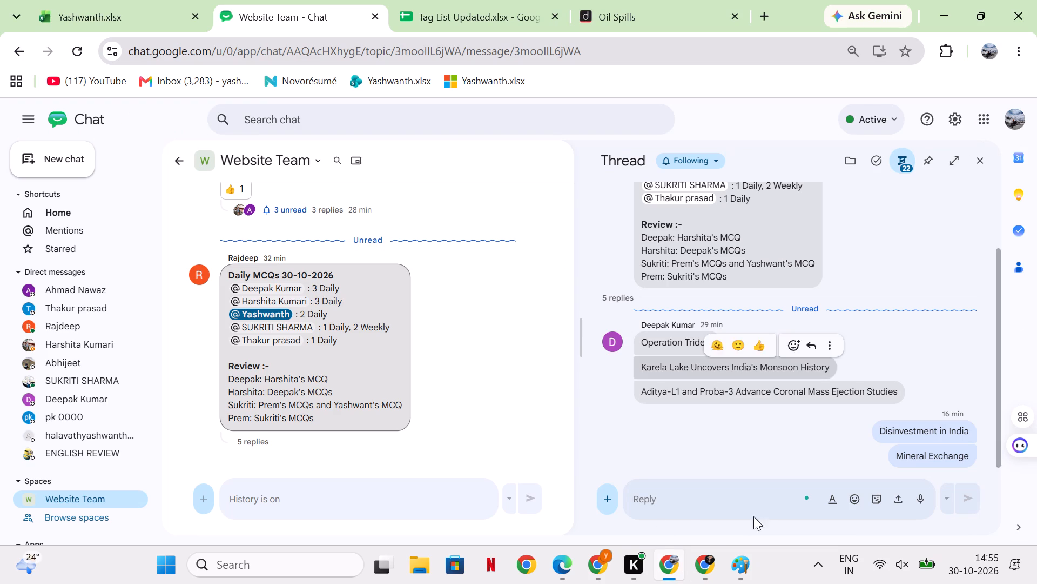
{"action": "left_click", "coordinate": [612, 561]}
{"action": "left_click", "coordinate": [704, 568]}
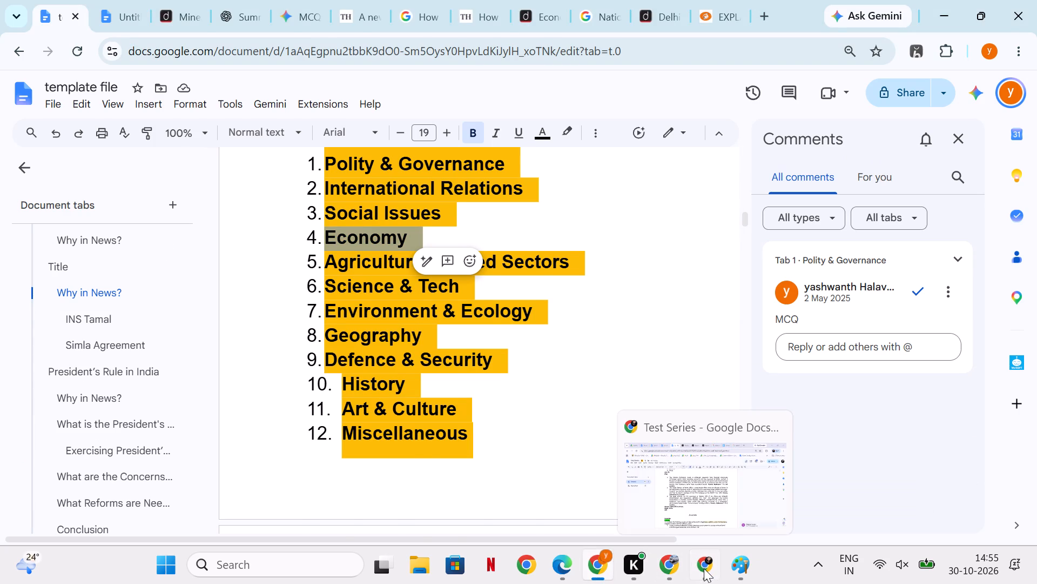
{"action": "left_click", "coordinate": [603, 569]}
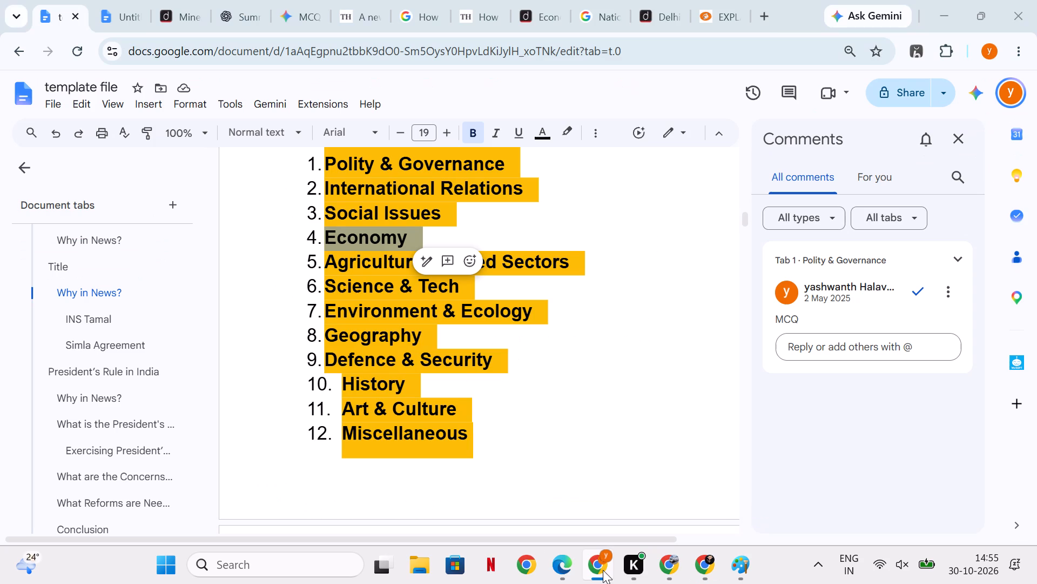
{"action": "left_click", "coordinate": [104, 0]}
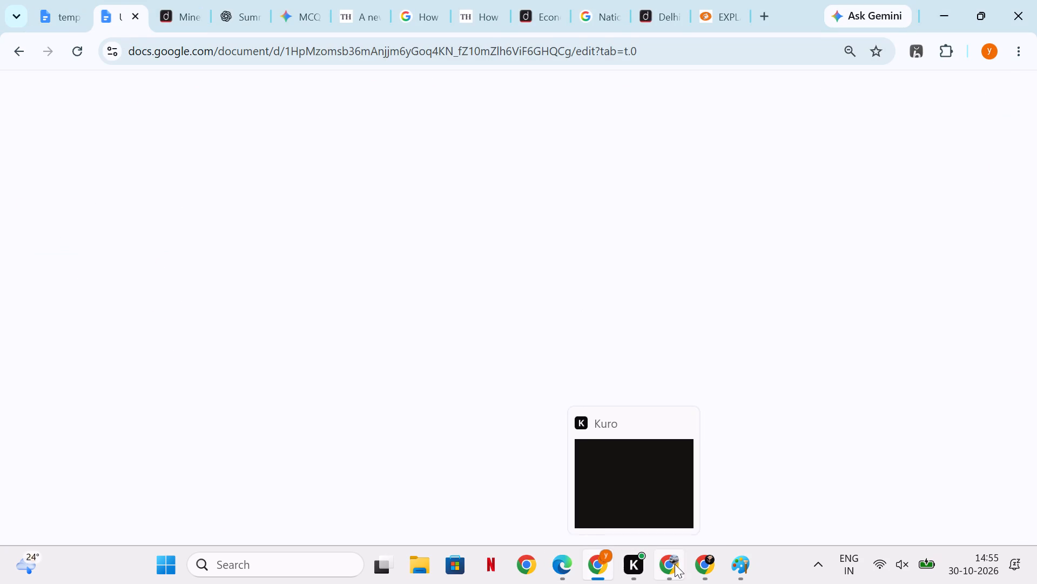
{"action": "left_click", "coordinate": [668, 563]}
{"action": "left_click", "coordinate": [717, 563]}
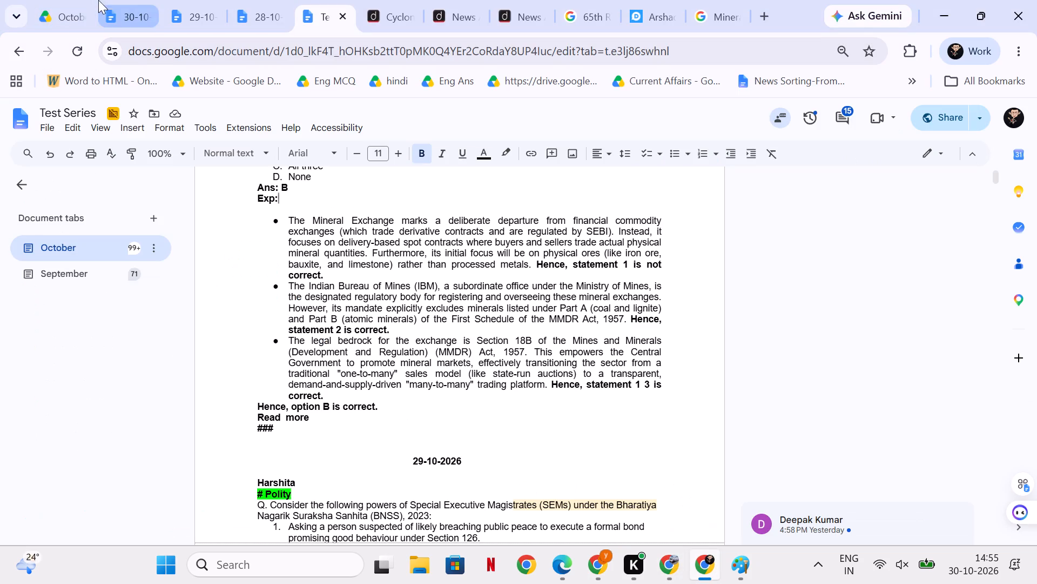
{"action": "left_click", "coordinate": [130, 0]}
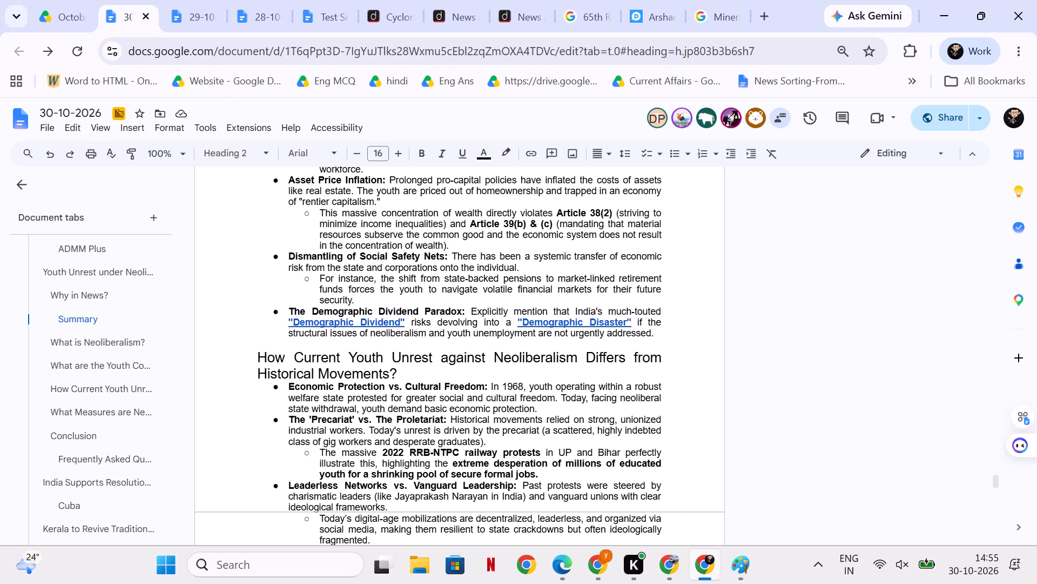
{"action": "scroll", "coordinate": [66, 318], "scroll_direction": "up", "scroll_amount": 6}
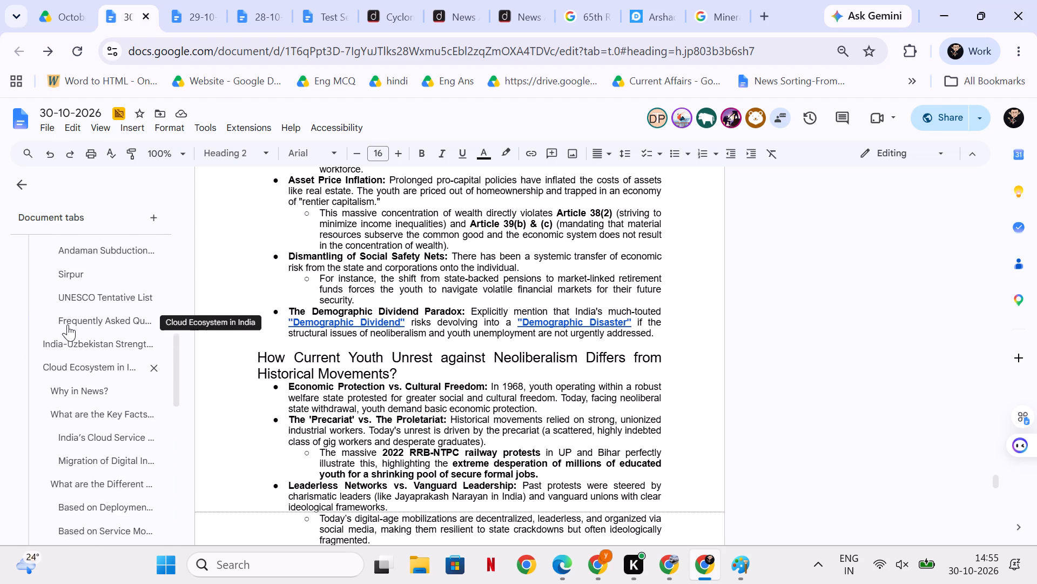
{"action": "scroll", "coordinate": [68, 324], "scroll_direction": "up", "scroll_amount": 7}
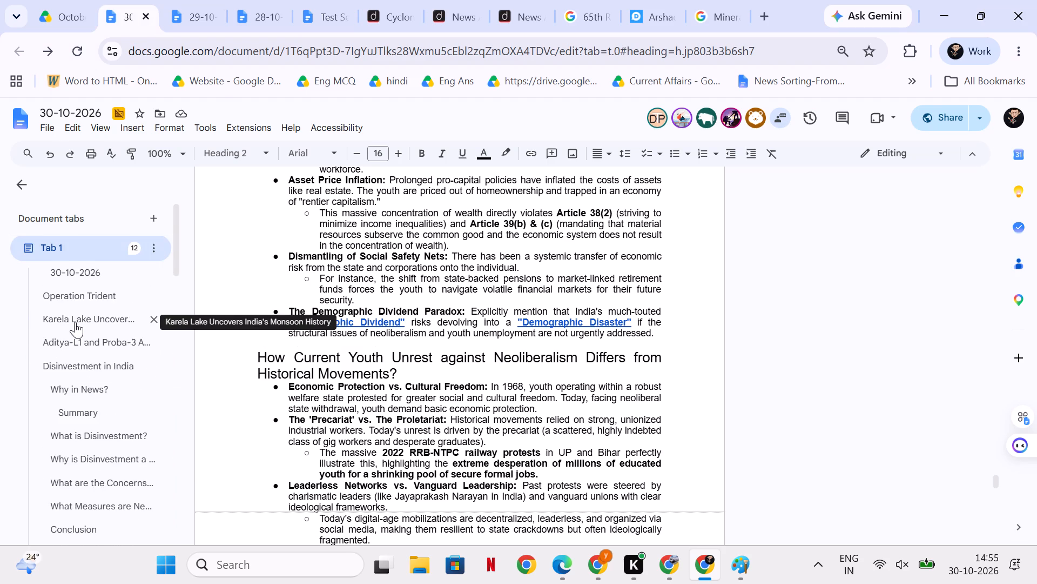
{"action": "scroll", "coordinate": [75, 322], "scroll_direction": "down", "scroll_amount": 6}
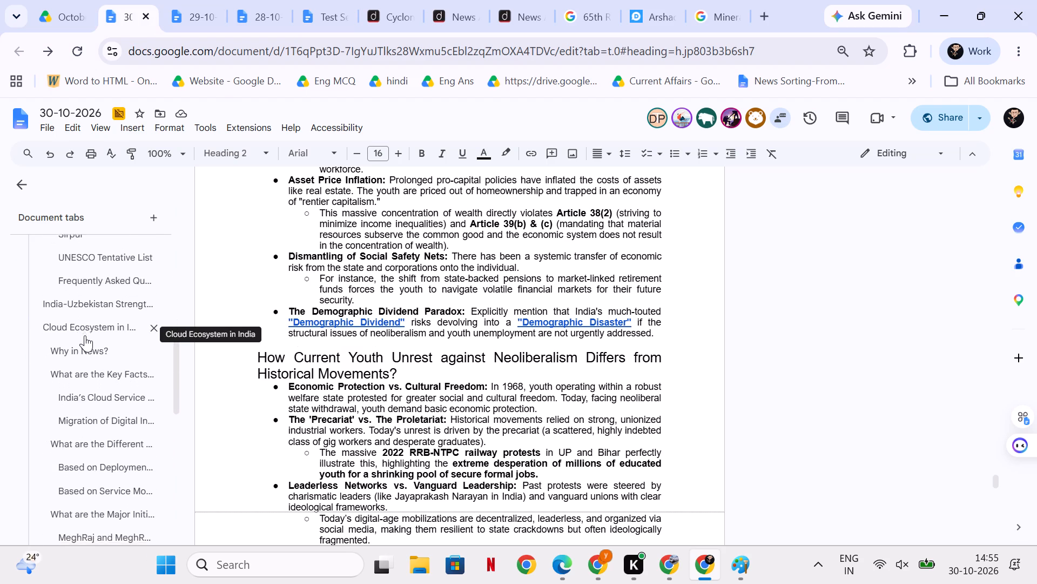
{"action": "scroll", "coordinate": [85, 335], "scroll_direction": "down", "scroll_amount": 3}
{"action": "scroll", "coordinate": [107, 422], "scroll_direction": "down", "scroll_amount": 1}
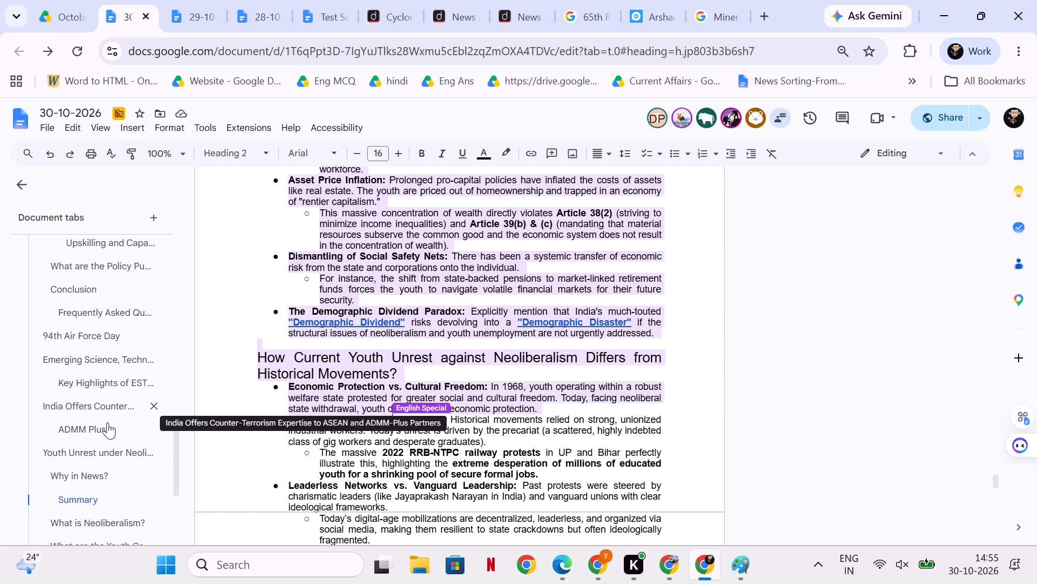
{"action": "scroll", "coordinate": [107, 422], "scroll_direction": "down", "scroll_amount": 1}
{"action": "scroll", "coordinate": [107, 422], "scroll_direction": "up", "scroll_amount": 11}
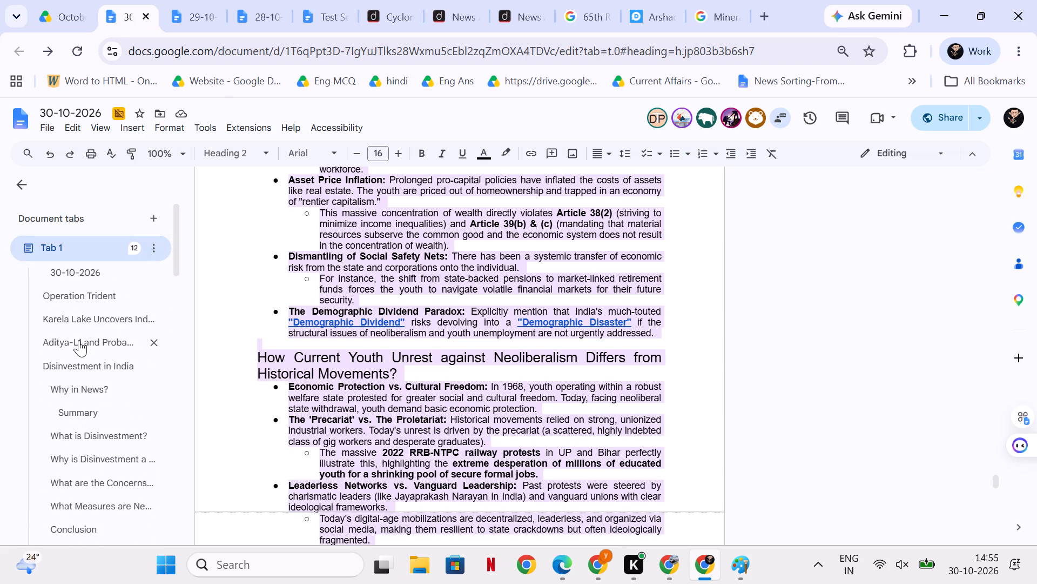
{"action": "left_click", "coordinate": [84, 368]}
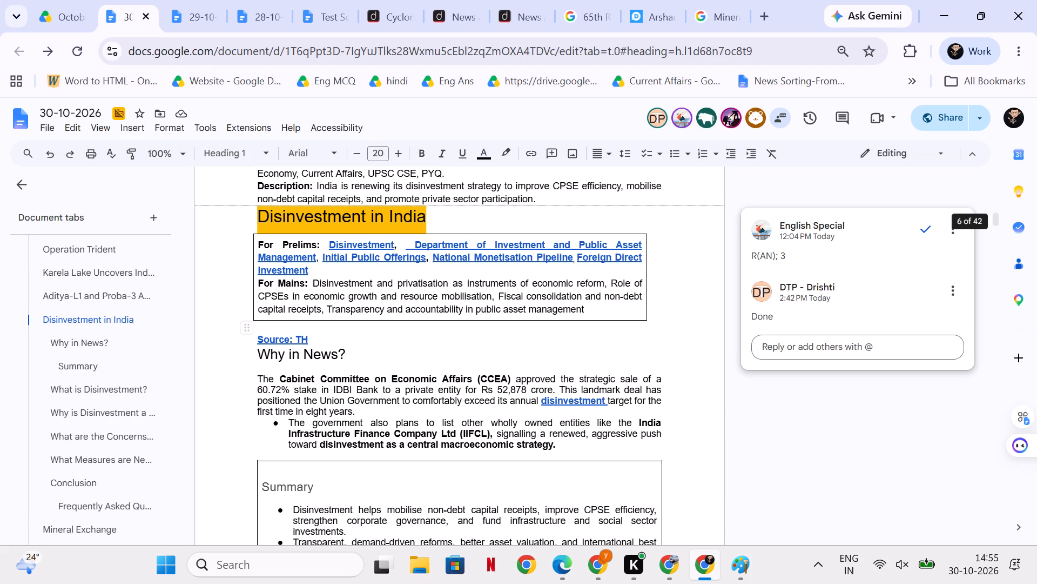
{"action": "left_click", "coordinate": [259, 391]}
{"action": "scroll", "coordinate": [259, 391], "scroll_direction": "down", "scroll_amount": 3}
{"action": "left_click", "coordinate": [260, 296]}
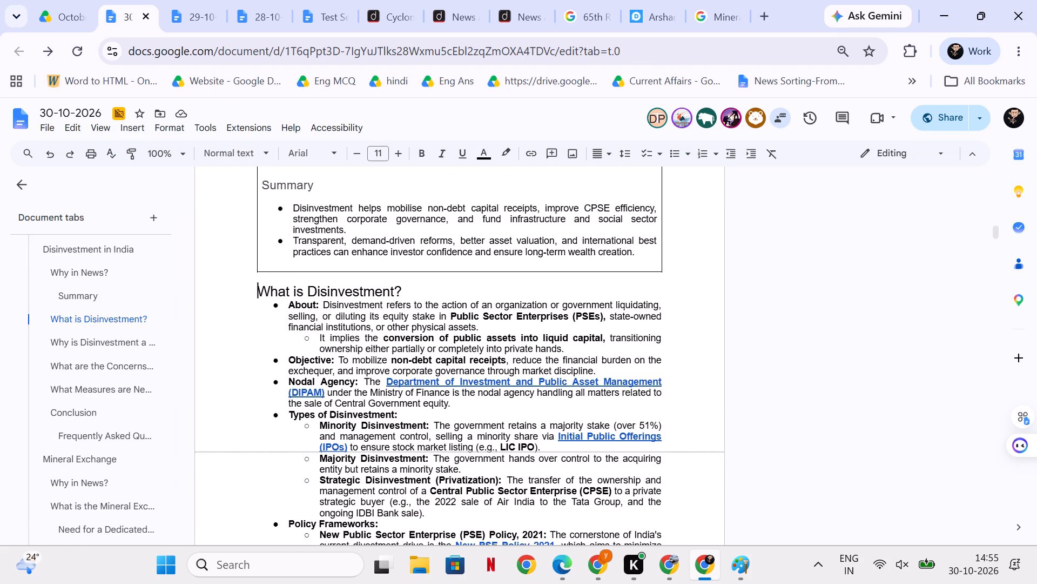
{"action": "left_click_drag", "start_coordinate": [260, 296], "coordinate": [416, 434]}
{"action": "scroll", "coordinate": [319, 391], "scroll_direction": "down", "scroll_amount": 5}
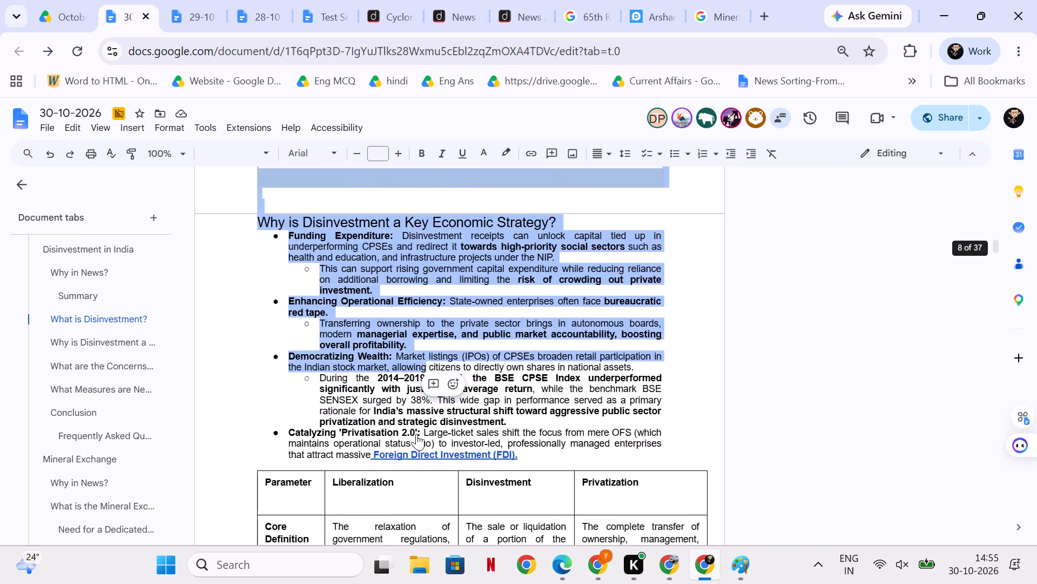
{"action": "scroll", "coordinate": [416, 434], "scroll_direction": "down", "scroll_amount": 4}
{"action": "left_click_drag", "start_coordinate": [416, 434], "coordinate": [430, 442]}
{"action": "scroll", "coordinate": [430, 442], "scroll_direction": "down", "scroll_amount": 1}
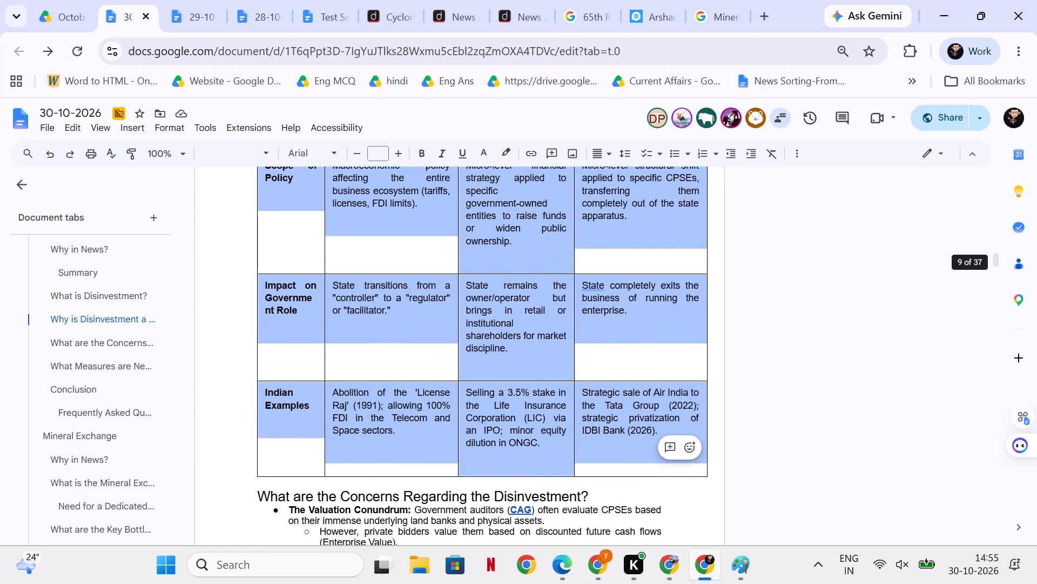
{"action": "scroll", "coordinate": [430, 442], "scroll_direction": "down", "scroll_amount": 1}
{"action": "left_click_drag", "start_coordinate": [430, 442], "coordinate": [431, 443]}
{"action": "scroll", "coordinate": [430, 442], "scroll_direction": "down", "scroll_amount": 4}
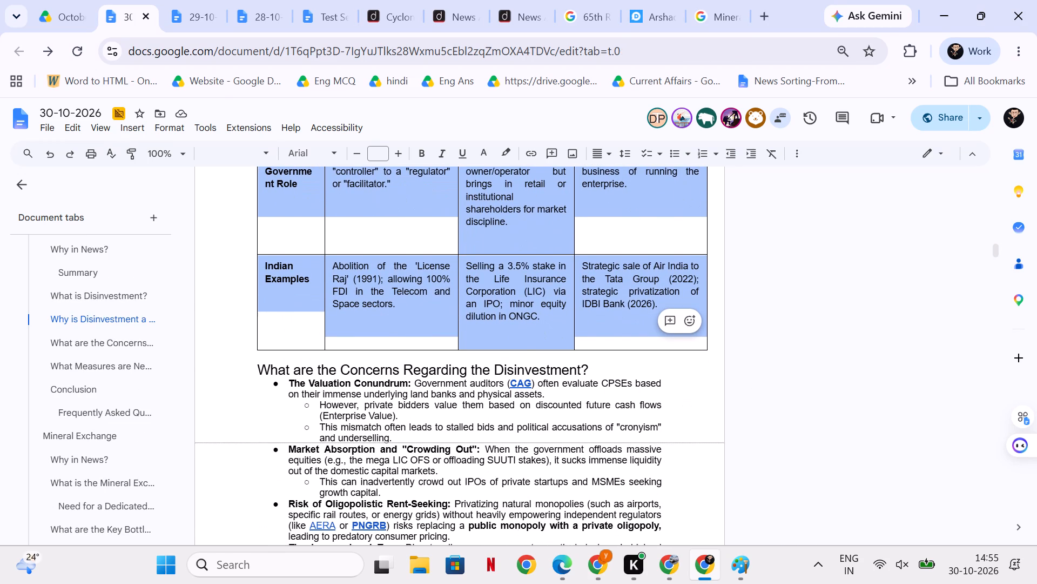
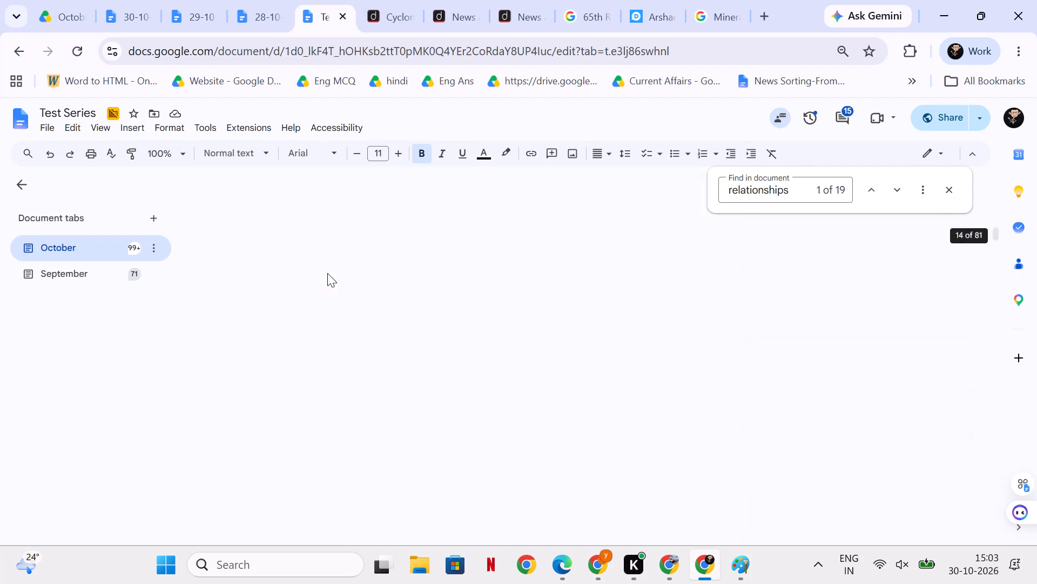
{"action": "scroll", "coordinate": [327, 273], "scroll_direction": "up", "scroll_amount": 14}
{"action": "left_click", "coordinate": [456, 278]}
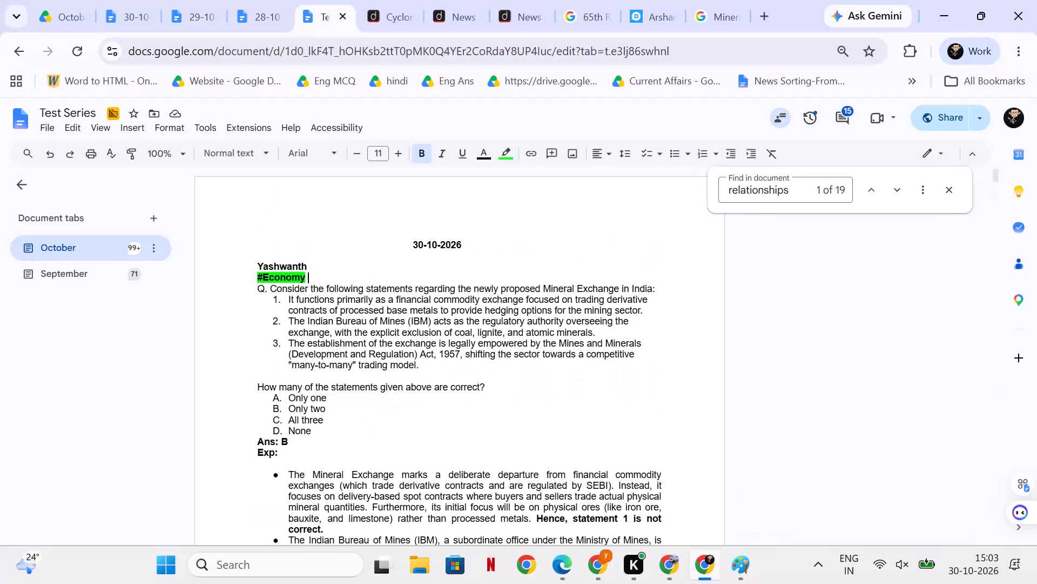
{"action": "left_click", "coordinate": [322, 264]}
{"action": "key", "text": "Left"}
{"action": "key", "text": "Left"}
{"action": "key", "text": "Left"}
{"action": "key", "text": "Left"}
{"action": "key", "text": "Left"}
{"action": "key", "text": "Left"}
{"action": "key", "text": "Left"}
{"action": "key", "text": "Left"}
{"action": "key", "text": "Left"}
{"action": "key", "text": "Left"}
{"action": "key", "text": "Left"}
{"action": "key", "text": "Left"}
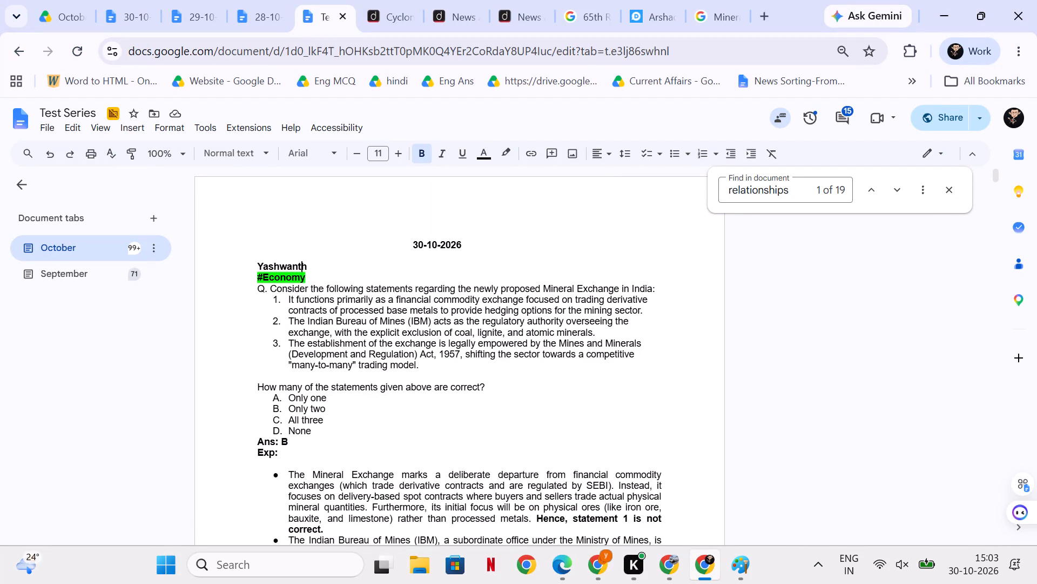
{"action": "key", "text": "Right"}
{"action": "key", "text": "Right"}
{"action": "key", "text": "Right"}
{"action": "key", "text": "Return"}
{"action": "key", "text": "Up"}
{"action": "key", "text": "Up"}
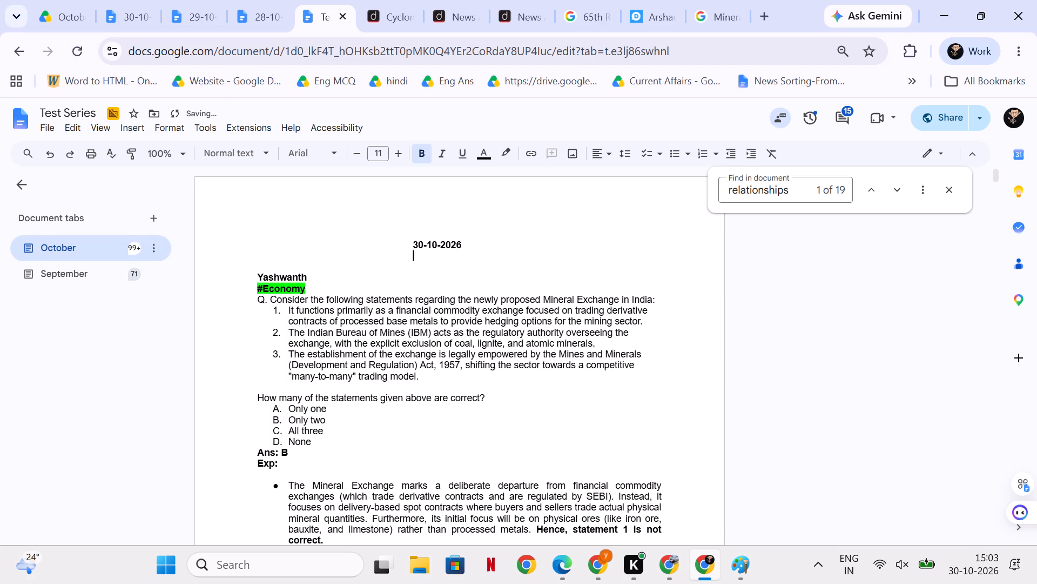
{"action": "key", "text": "Right"}
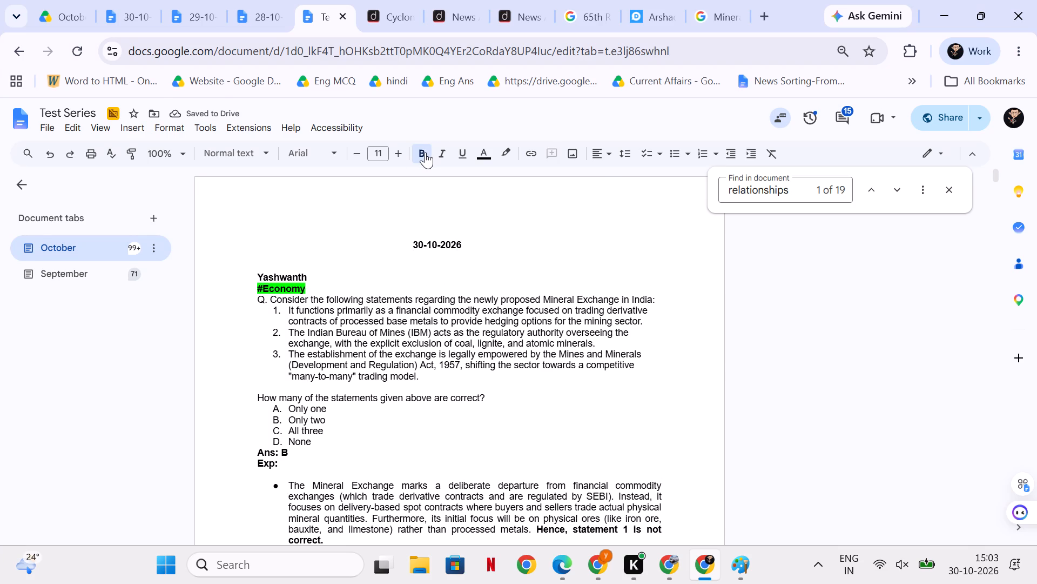
{"action": "left_click", "coordinate": [425, 152]}
{"action": "key", "text": "ctrl+v"}
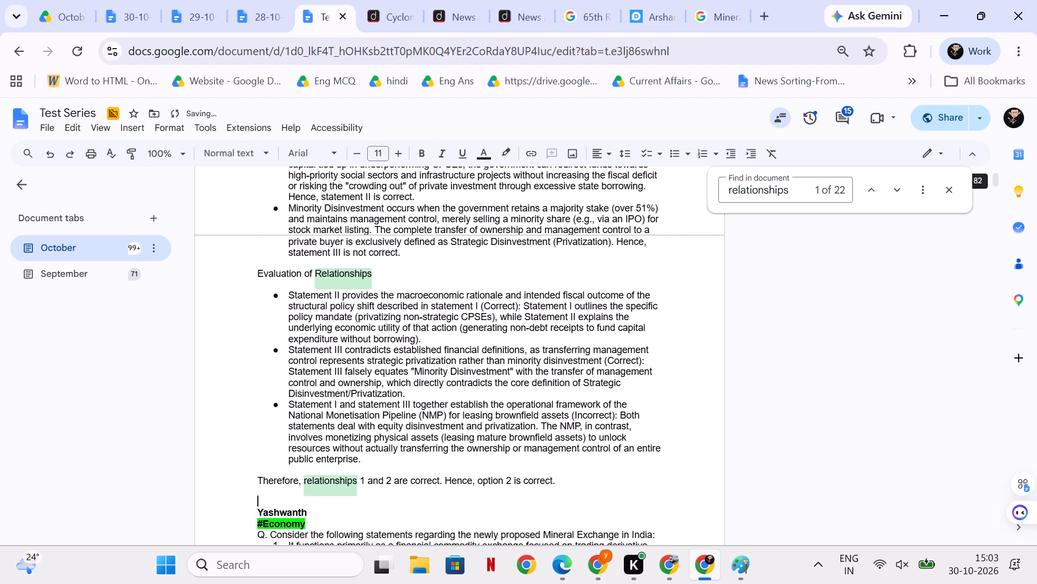
Move the pasted MCQ's tag onto its own line below the author name and shorten it to "#Economy".
{"action": "scroll", "coordinate": [384, 253], "scroll_direction": "up", "scroll_amount": 6}
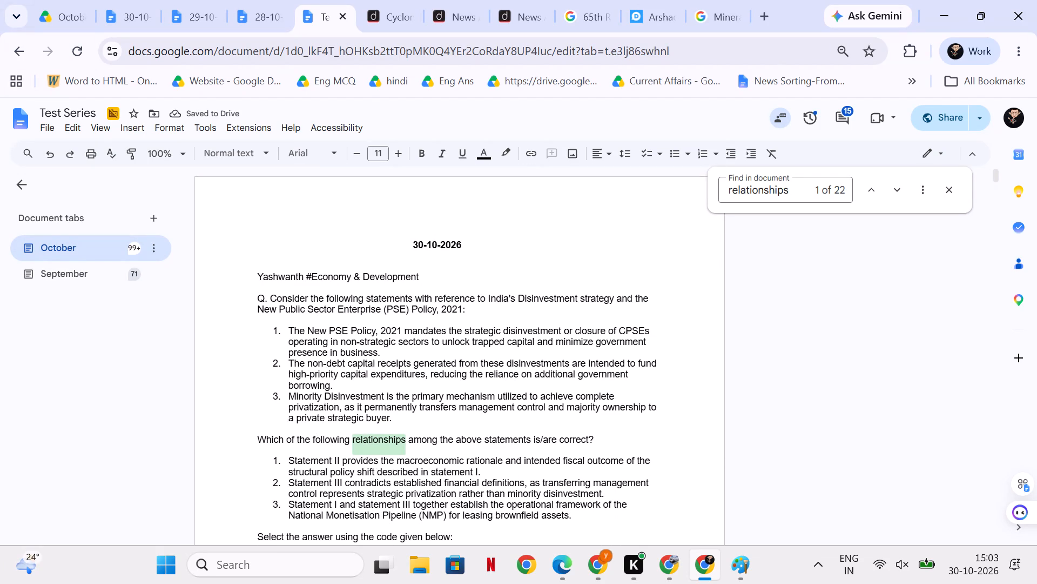
{"action": "left_click", "coordinate": [307, 279]}
{"action": "key", "text": "Return"}
{"action": "key", "text": "Right"}
{"action": "key", "text": "Right"}
{"action": "key", "text": "Right"}
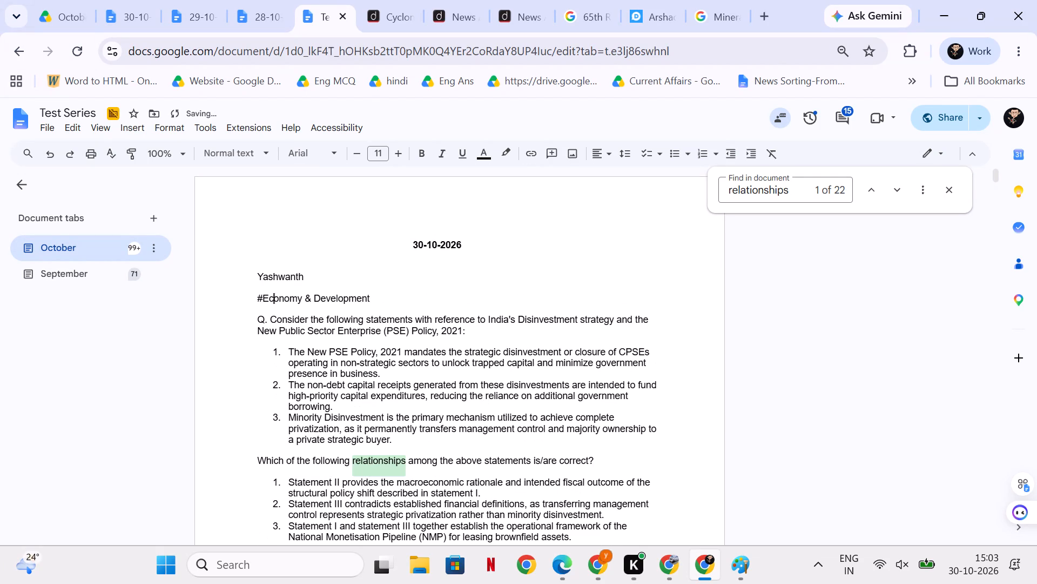
{"action": "key", "text": "Right"}
{"action": "key", "text": "Right"}
{"action": "key", "text": "Right"}
{"action": "key", "text": "Right"}
{"action": "key", "text": "Right"}
{"action": "key", "text": "ctrl+shift+Right"}
{"action": "key", "text": "ctrl+shift+Right"}
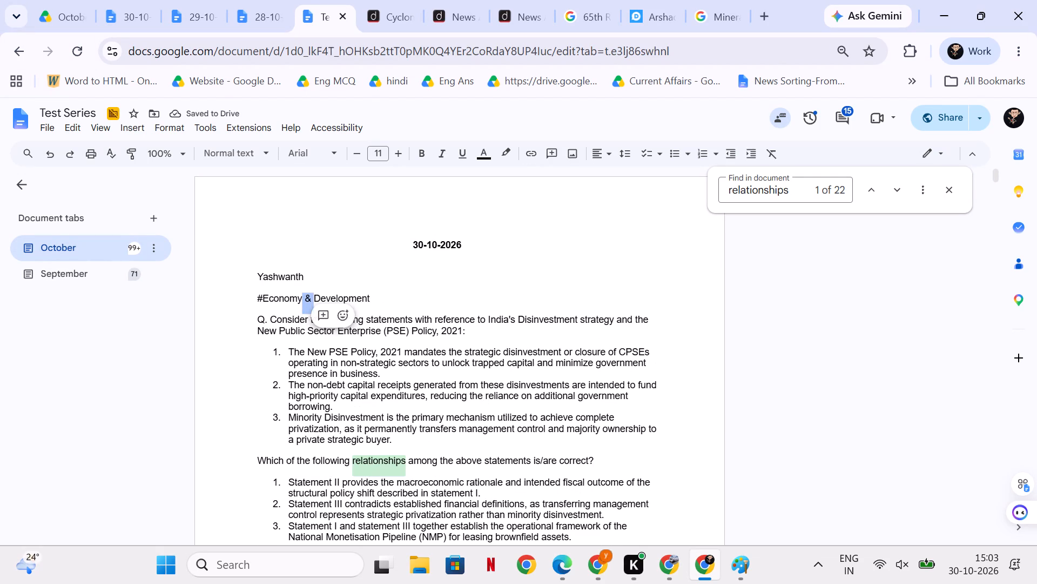
{"action": "key", "text": "ctrl+shift+Right"}
{"action": "key", "text": "BackSpace"}
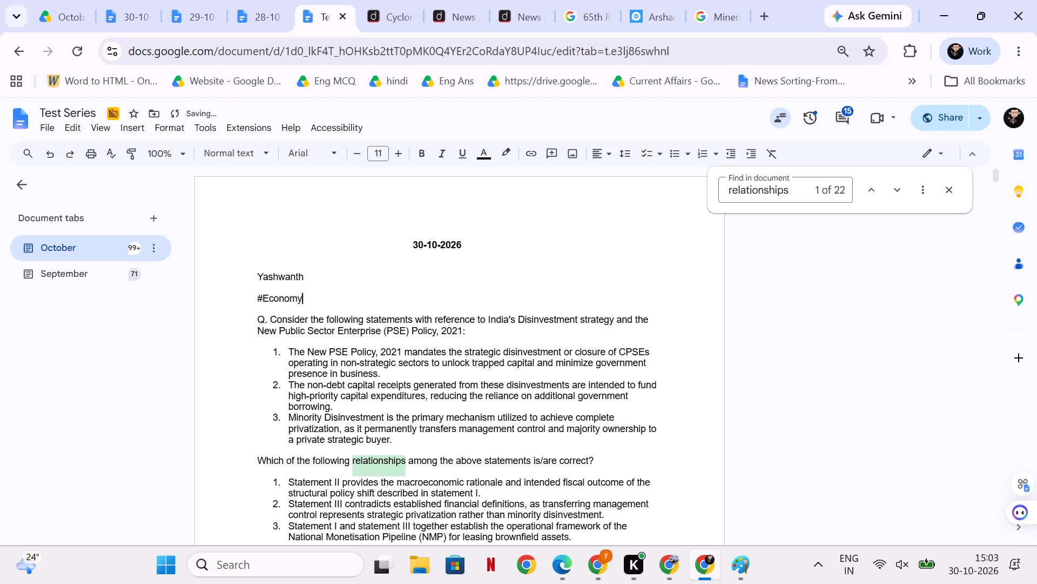
Bold the author line and the "#Economy" tag of the Disinvestment MCQ.
{"action": "left_click_drag", "start_coordinate": [252, 277], "coordinate": [339, 306]}
{"action": "key", "text": "ctrl+b"}
{"action": "left_click", "coordinate": [281, 400]}
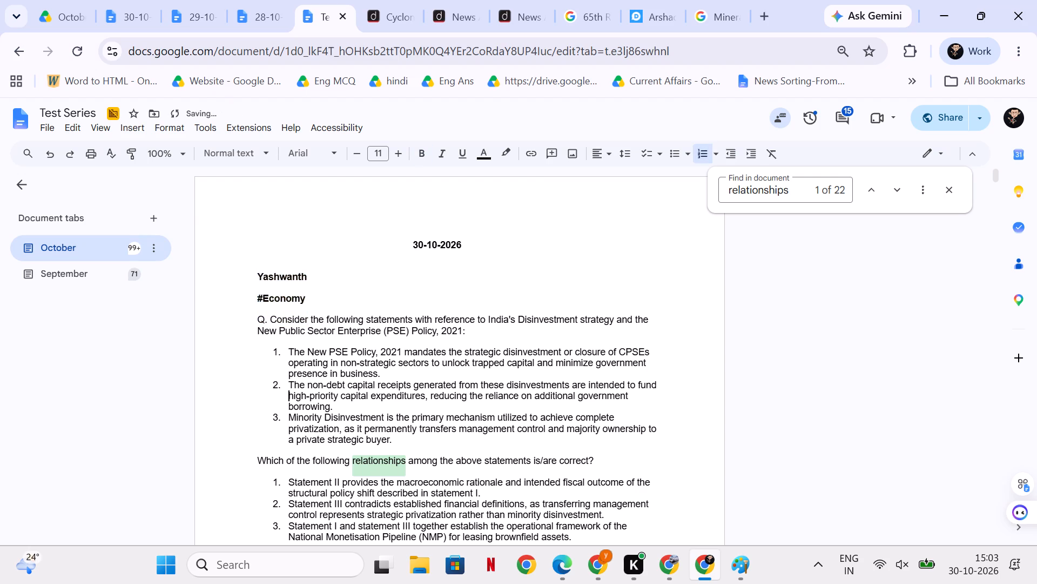
Change the numbering of the four answer options under "Select the answer using the code given below:" to A–D.
{"action": "scroll", "coordinate": [281, 400], "scroll_direction": "down", "scroll_amount": 2}
{"action": "left_click_drag", "start_coordinate": [253, 443], "coordinate": [256, 443]}
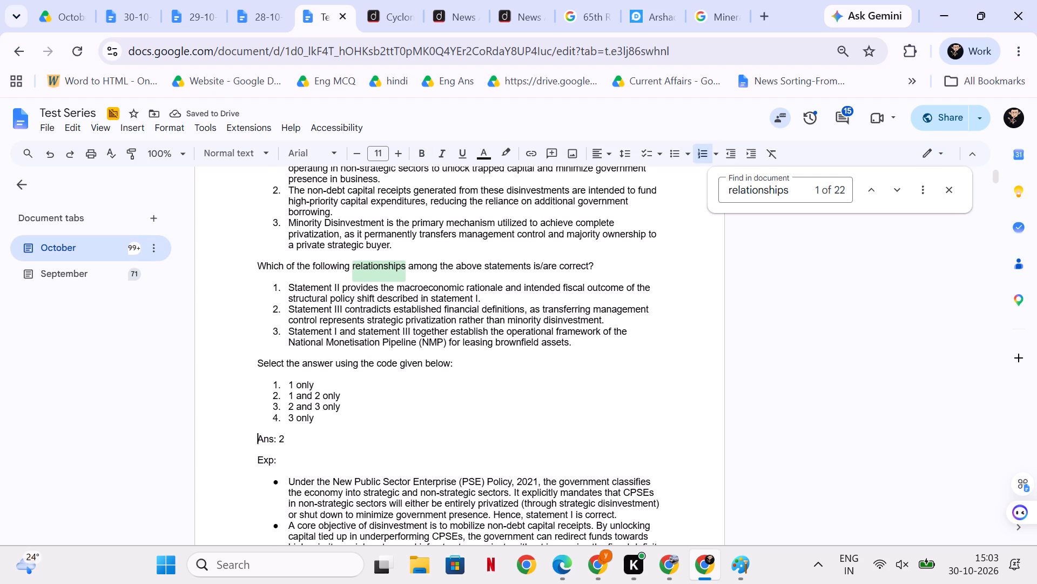
{"action": "left_click_drag", "start_coordinate": [256, 443], "coordinate": [274, 443]}
{"action": "left_click", "coordinate": [278, 443]}
{"action": "left_click", "coordinate": [282, 441]}
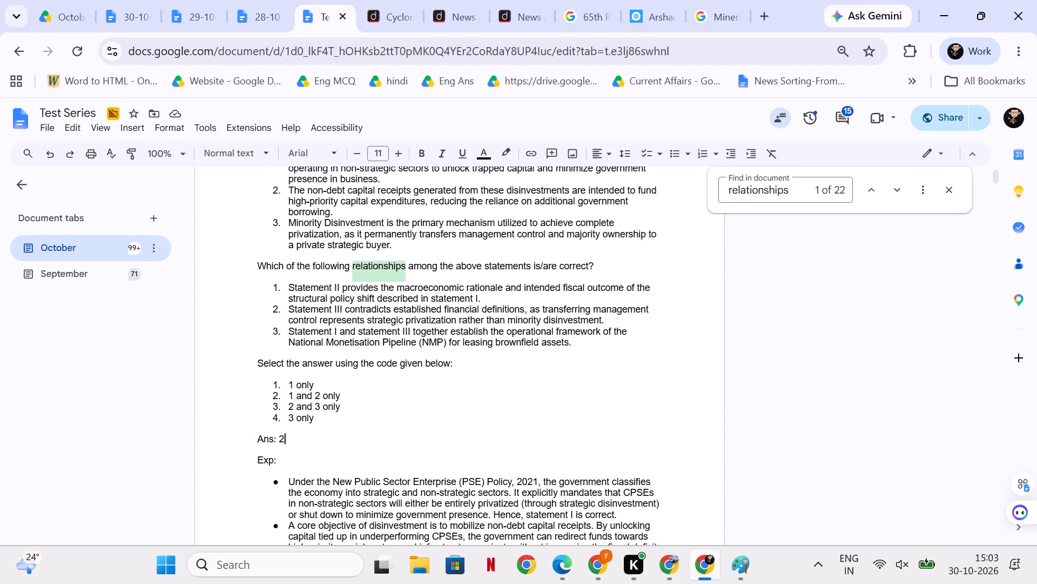
{"action": "left_click_drag", "start_coordinate": [284, 381], "coordinate": [332, 425]}
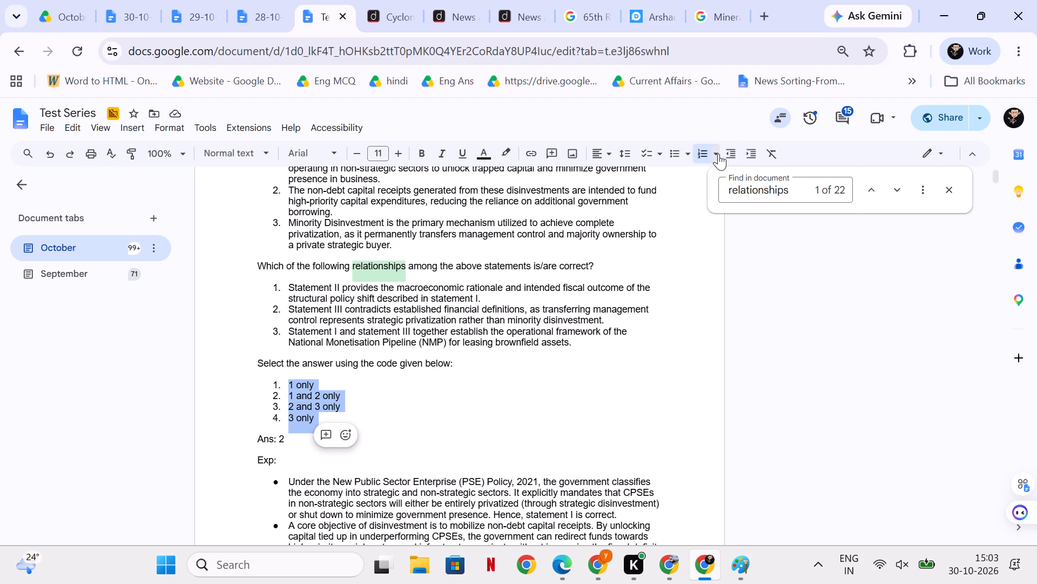
{"action": "left_click", "coordinate": [718, 154]}
{"action": "left_click", "coordinate": [719, 256]}
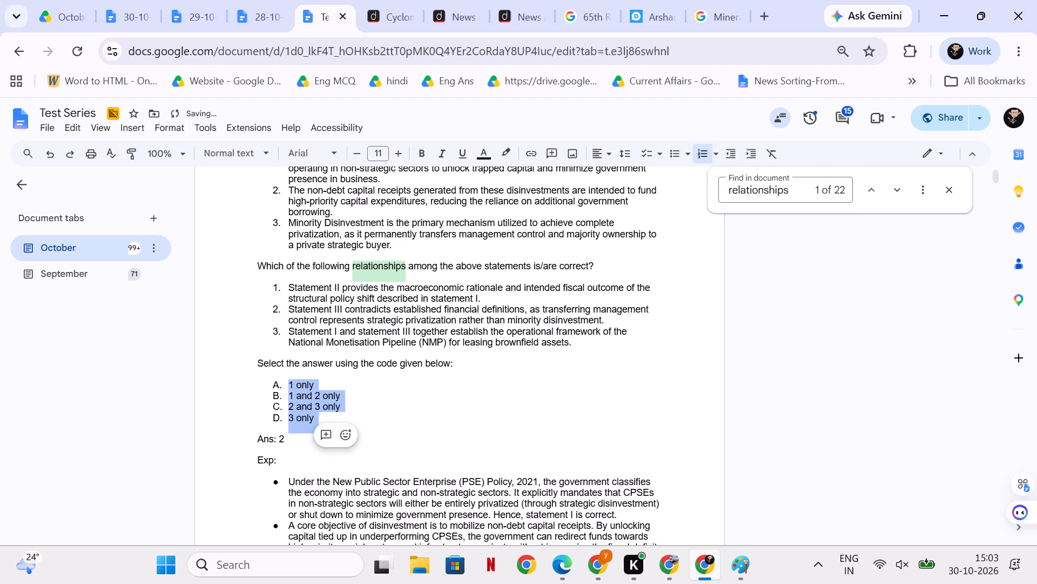
Set the Disinvestment MCQ's answer to B and bold the "Ans: B" and "Exp:" lines.
{"action": "left_click", "coordinate": [281, 439]}
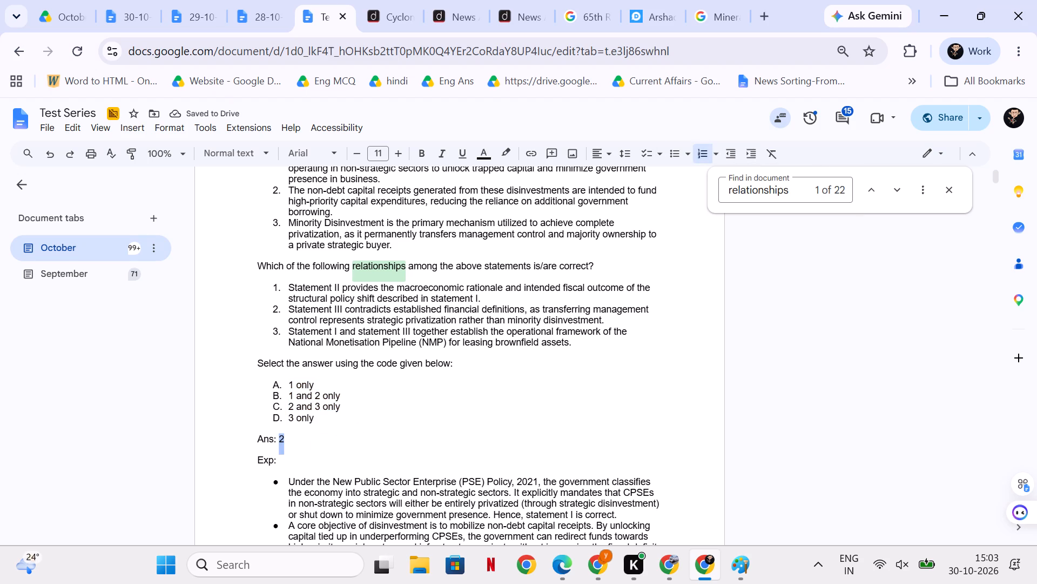
{"action": "key", "text": "b"}
{"action": "scroll", "coordinate": [285, 440], "scroll_direction": "down", "scroll_amount": 2}
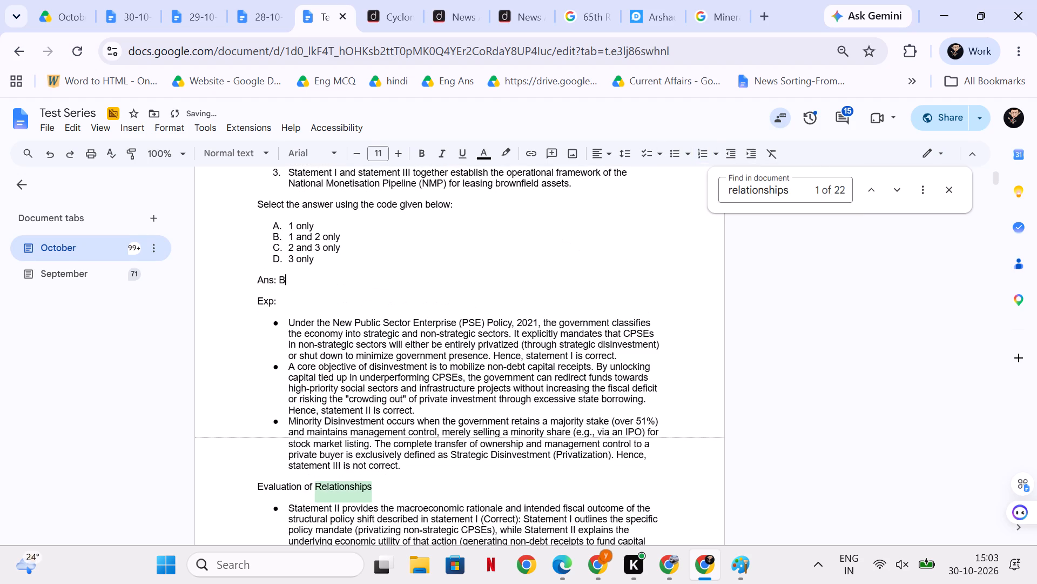
{"action": "left_click_drag", "start_coordinate": [254, 284], "coordinate": [311, 310]}
{"action": "key", "text": "ctrl+b"}
{"action": "left_click", "coordinate": [312, 310]}
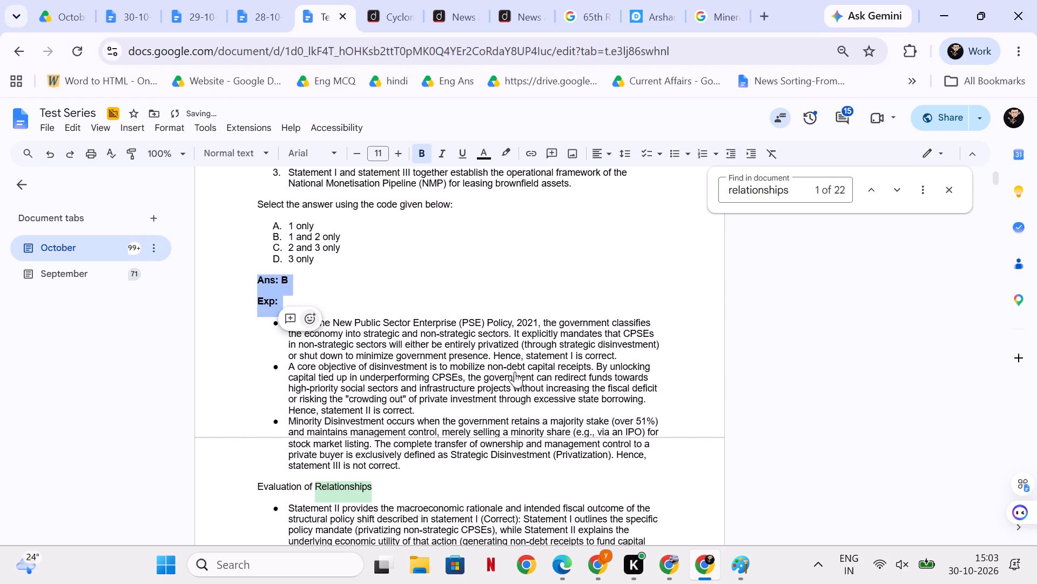
Bold the concluding "Hence, statement…" sentence in each of the three statement explanation bullets.
{"action": "left_click", "coordinate": [497, 354]}
{"action": "left_click_drag", "start_coordinate": [497, 355], "coordinate": [629, 354]}
{"action": "key", "text": "ctrl+b"}
{"action": "left_click_drag", "start_coordinate": [288, 413], "coordinate": [439, 412]}
{"action": "key", "text": "ctrl+b"}
{"action": "left_click_drag", "start_coordinate": [610, 454], "coordinate": [631, 460]}
{"action": "key", "text": "ctrl+b"}
Bold the "Evaluation of Relationships" heading and the opening relationship text through "(Correct):" or "(Incorrect):" in its three bullets.
{"action": "scroll", "coordinate": [419, 430], "scroll_direction": "down", "scroll_amount": 1}
{"action": "left_click_drag", "start_coordinate": [240, 346], "coordinate": [396, 346]}
{"action": "key", "text": "ctrl+b"}
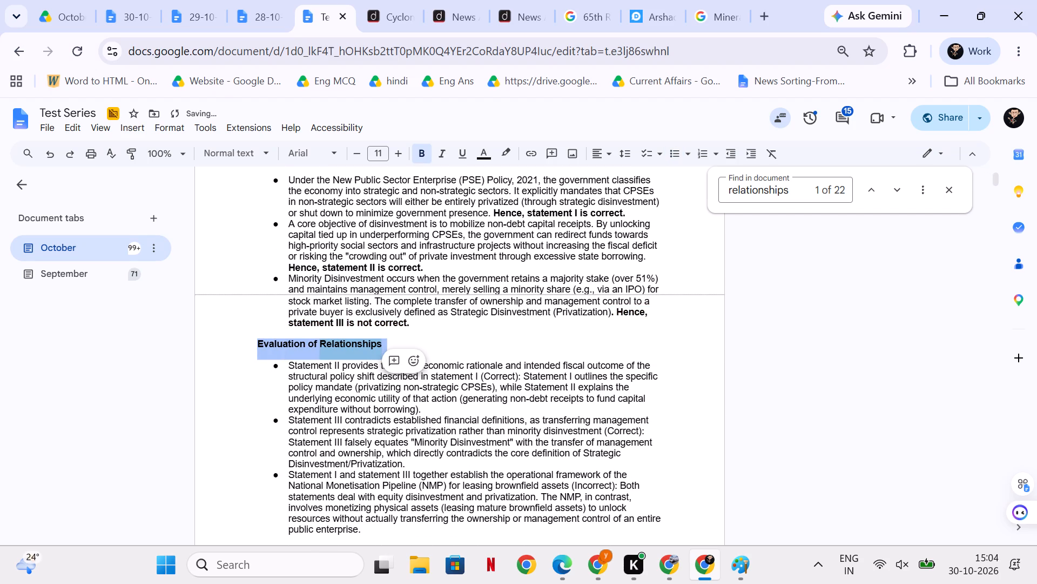
{"action": "left_click", "coordinate": [288, 364]}
{"action": "left_click_drag", "start_coordinate": [288, 364], "coordinate": [521, 376]}
{"action": "key", "text": "ctrl+b"}
{"action": "scroll", "coordinate": [353, 388], "scroll_direction": "down", "scroll_amount": 1}
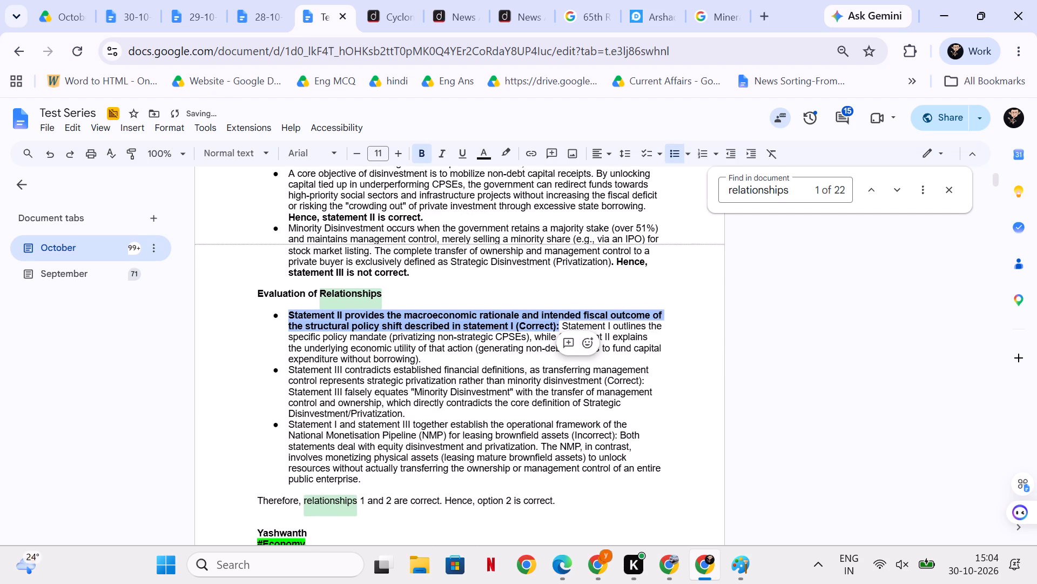
{"action": "left_click_drag", "start_coordinate": [285, 369], "coordinate": [652, 385]}
{"action": "key", "text": "ctrl+b"}
{"action": "left_click", "coordinate": [301, 413]}
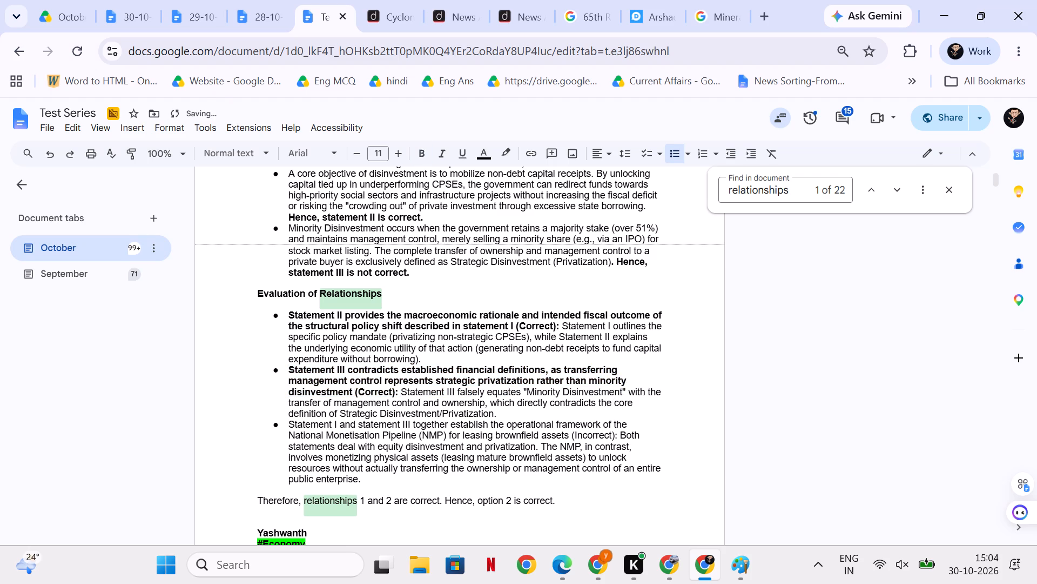
{"action": "left_click_drag", "start_coordinate": [284, 426], "coordinate": [575, 432]}
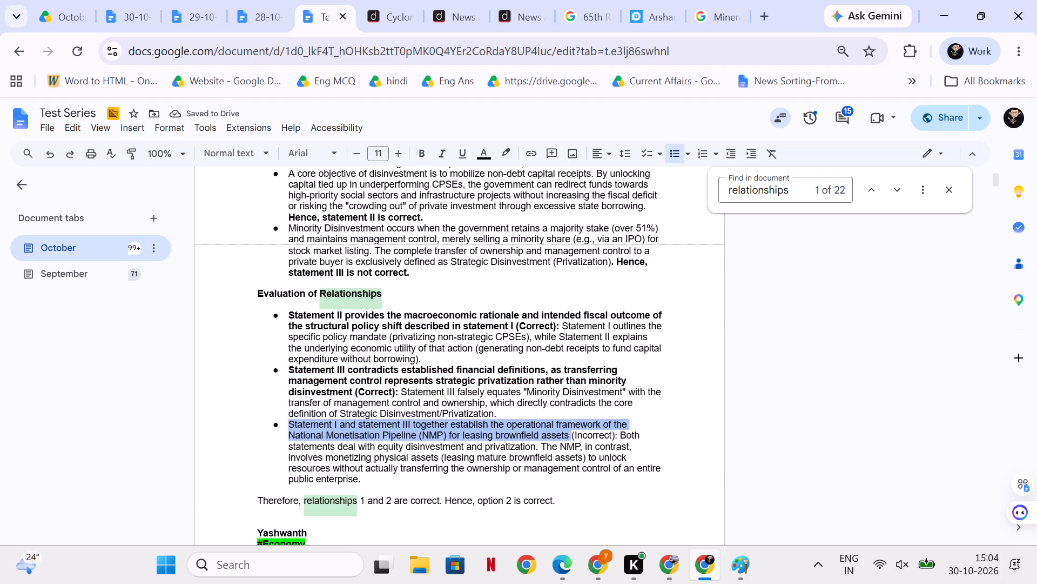
{"action": "left_click_drag", "start_coordinate": [575, 432], "coordinate": [619, 437]}
{"action": "key", "text": "ctrl+b"}
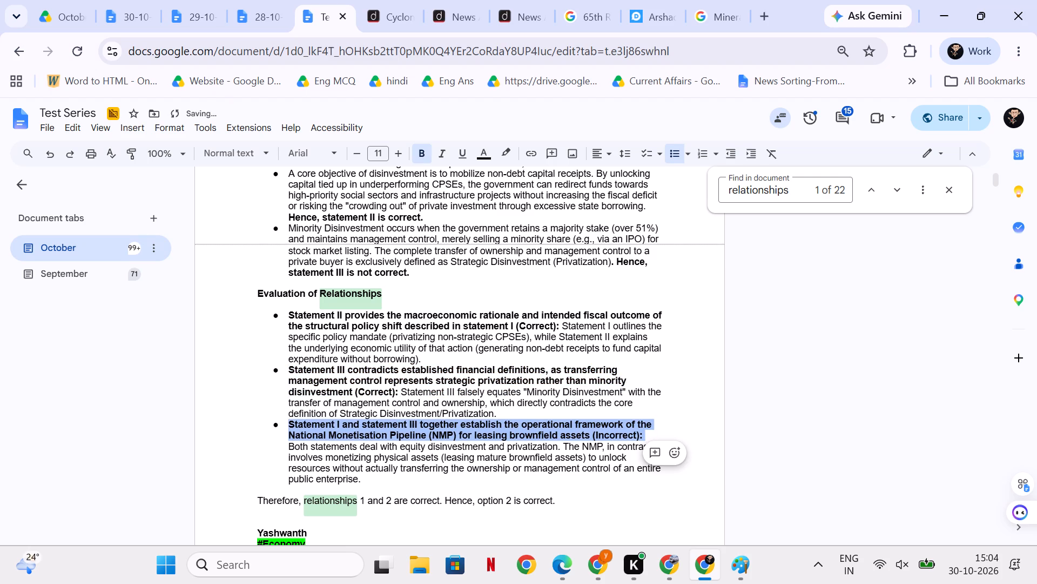
Bold the closing conclusion of the Disinvestment explanation and move its "Hence, option…" sentence onto a separate line.
{"action": "left_click", "coordinate": [257, 497]}
{"action": "left_click_drag", "start_coordinate": [257, 497], "coordinate": [600, 501]}
{"action": "key", "text": "ctrl+b"}
{"action": "left_click", "coordinate": [457, 499]}
{"action": "key", "text": "Return"}
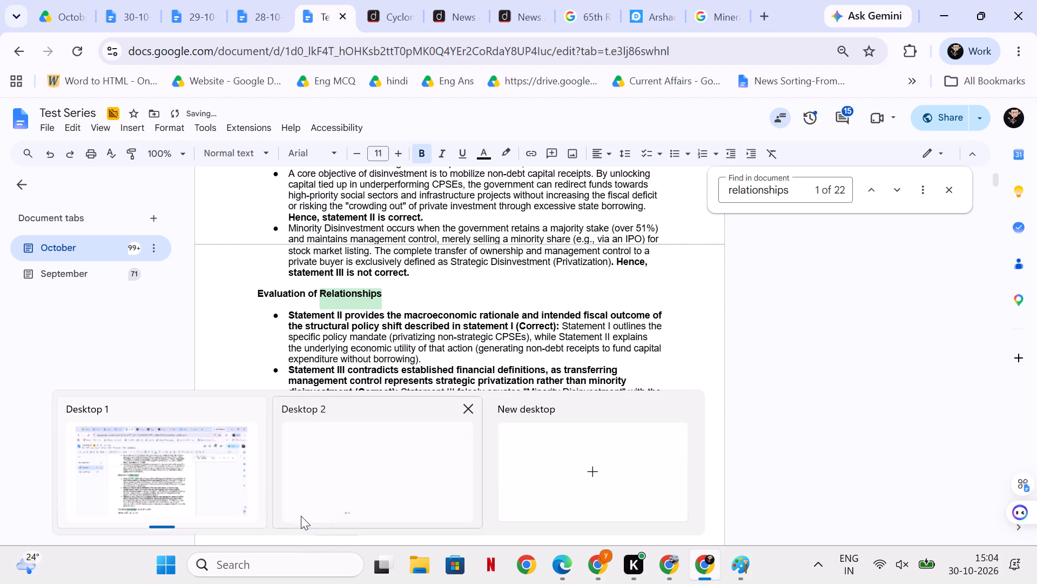
Change the option in the closing "Hence, option…" line to B.
{"action": "scroll", "coordinate": [375, 308], "scroll_direction": "down", "scroll_amount": 2}
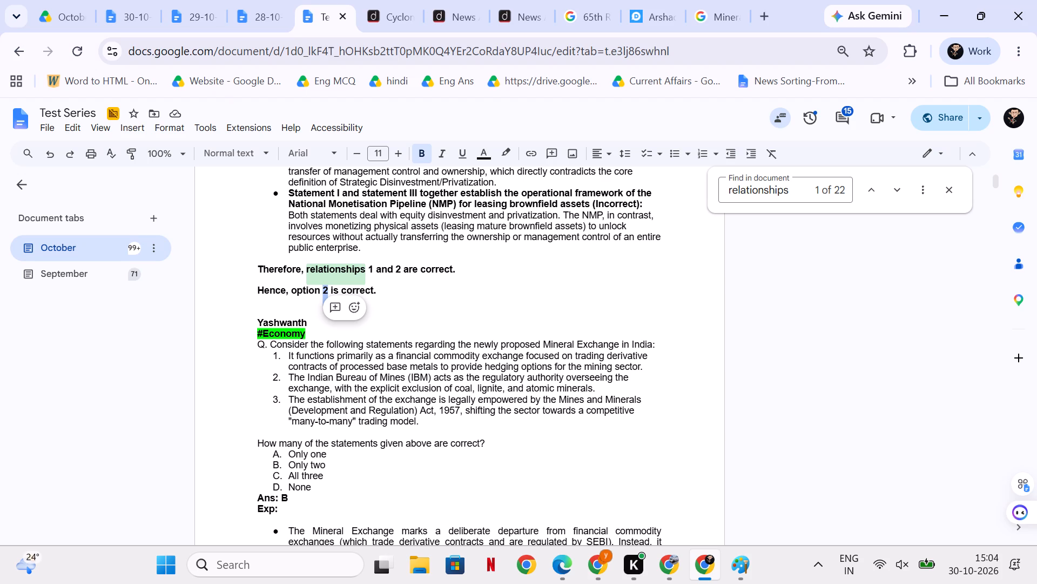
{"action": "key", "text": "b"}
Below the "Hence, option B is correct." line, add a "Read more" line and a closing "###" line.
{"action": "left_click", "coordinate": [390, 297]}
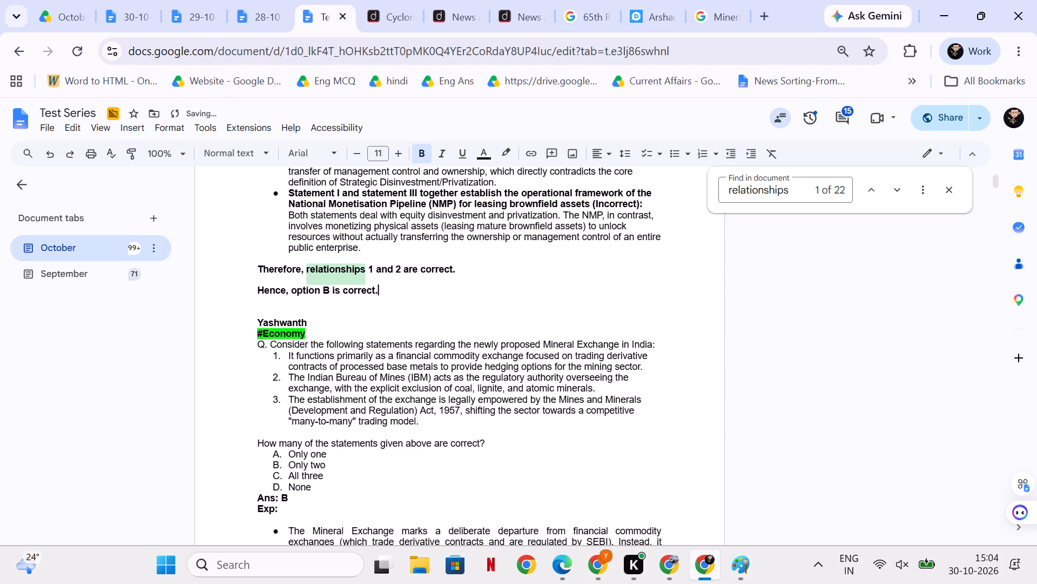
{"action": "key", "text": "Return"}
{"action": "key", "text": "r"}
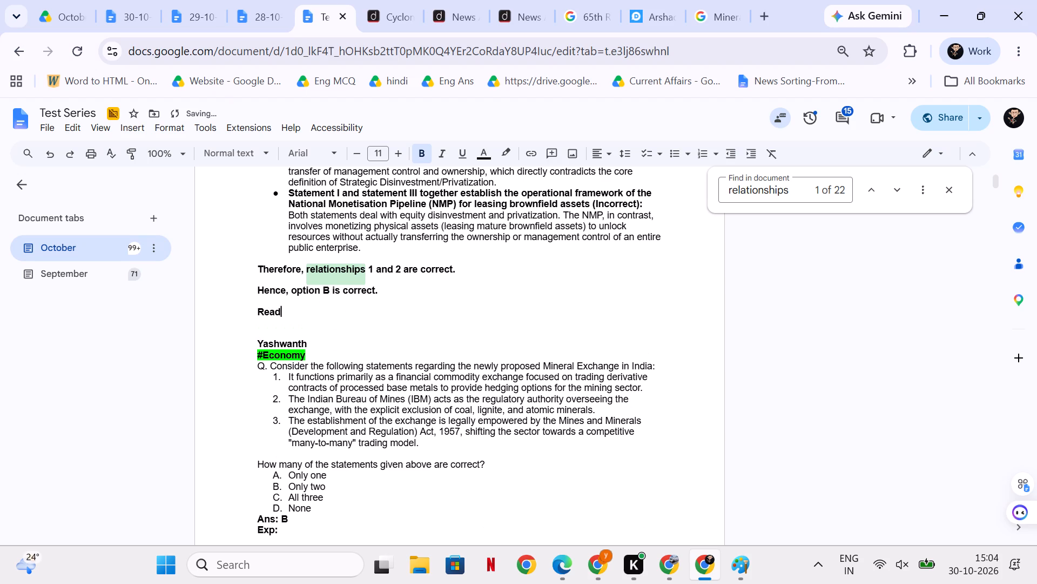
{"action": "key", "text": "Return"}
{"action": "type", "text": "###"}
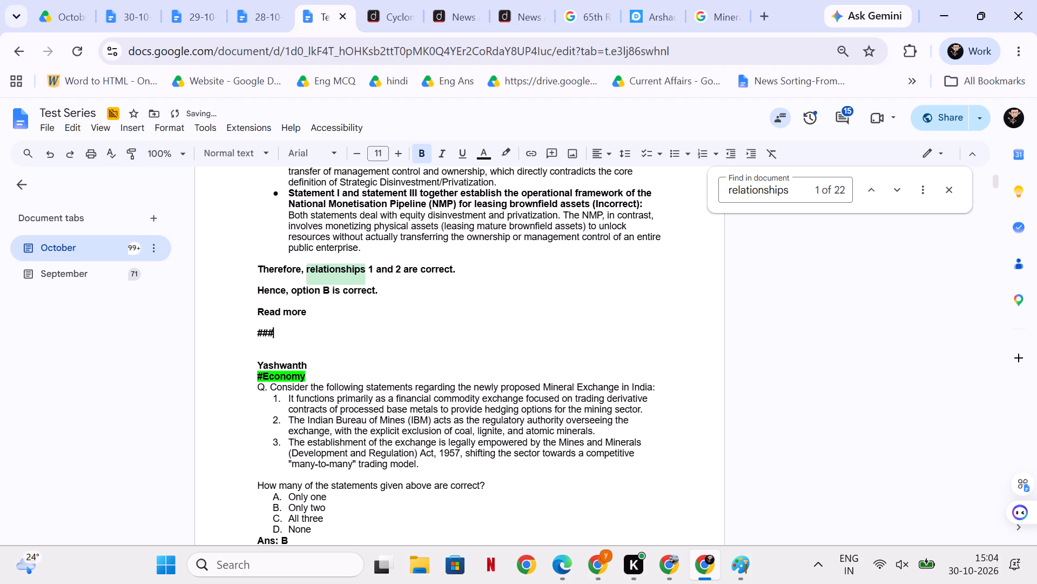
{"action": "scroll", "coordinate": [367, 267], "scroll_direction": "up", "scroll_amount": 9}
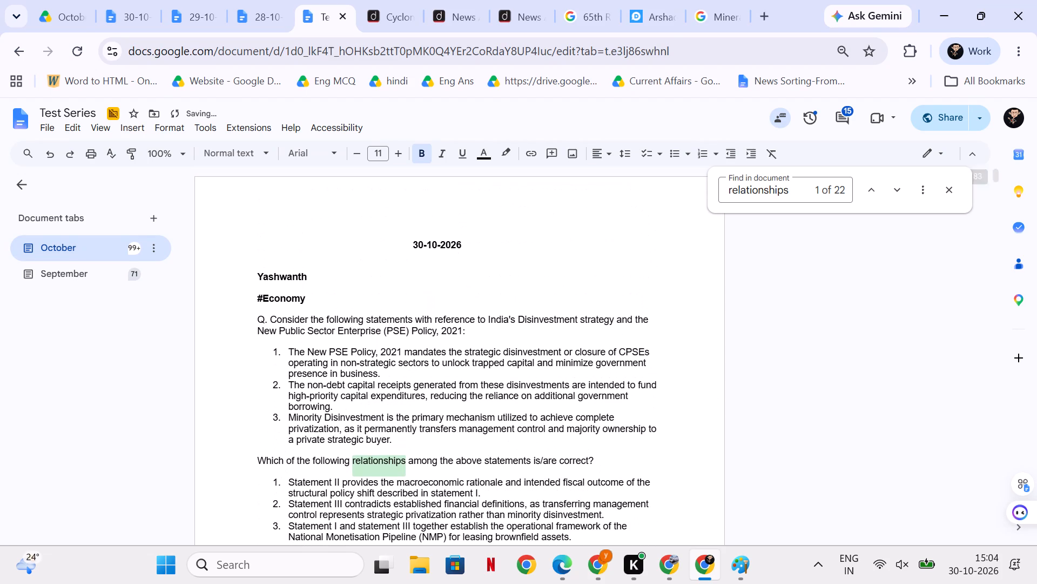
Set the paragraph spacing before and after to 0 pt throughout the Disinvestment MCQ, from the author name to the closing "###".
{"action": "left_click_drag", "start_coordinate": [248, 277], "coordinate": [519, 371]}
{"action": "scroll", "coordinate": [334, 388], "scroll_direction": "down", "scroll_amount": 5}
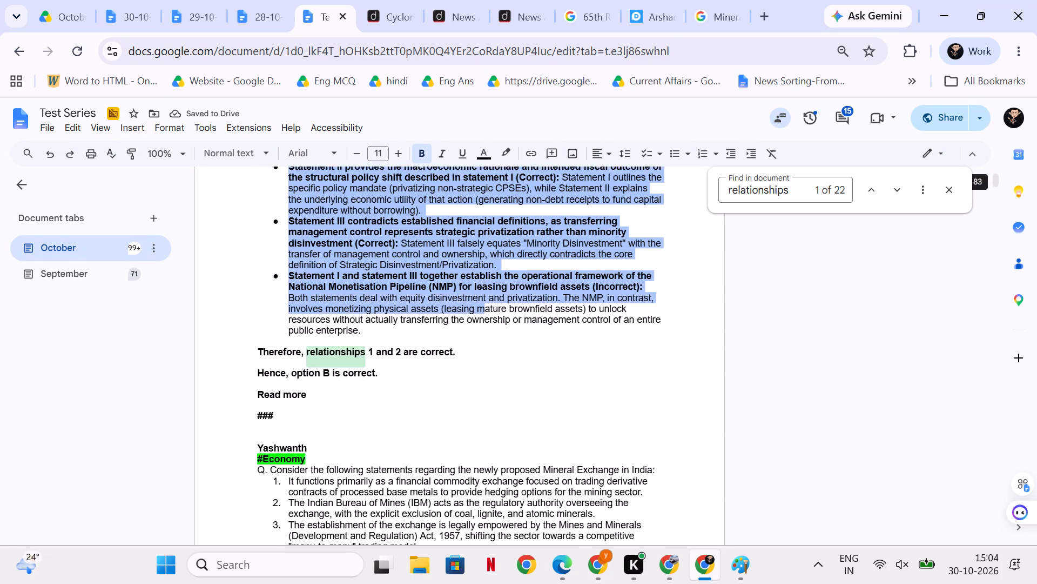
{"action": "scroll", "coordinate": [519, 371], "scroll_direction": "down", "scroll_amount": 2}
{"action": "left_click_drag", "start_coordinate": [519, 371], "coordinate": [538, 413]}
{"action": "left_click", "coordinate": [628, 152]}
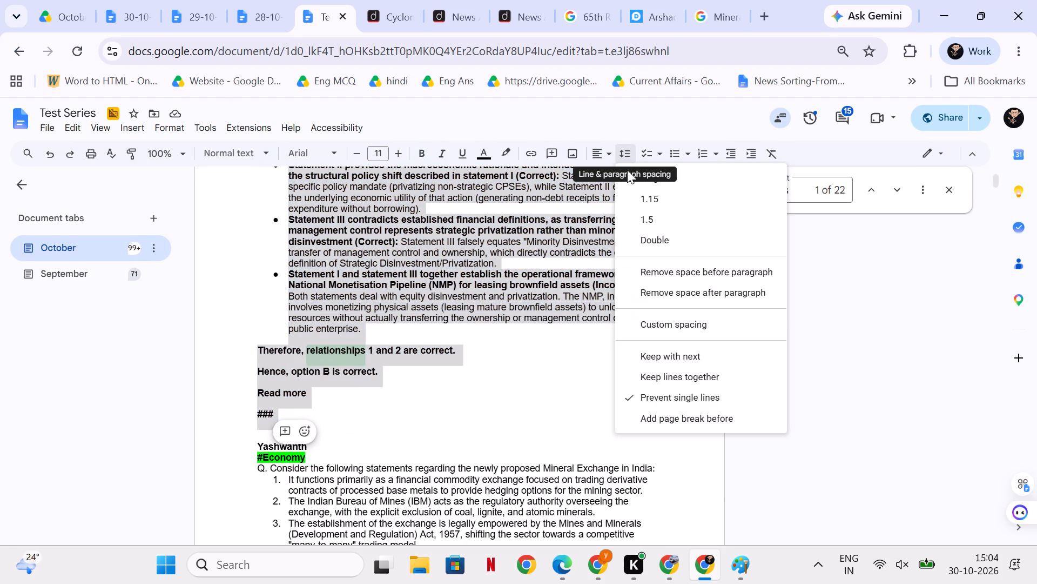
{"action": "left_click", "coordinate": [629, 184]}
{"action": "left_click", "coordinate": [644, 324]}
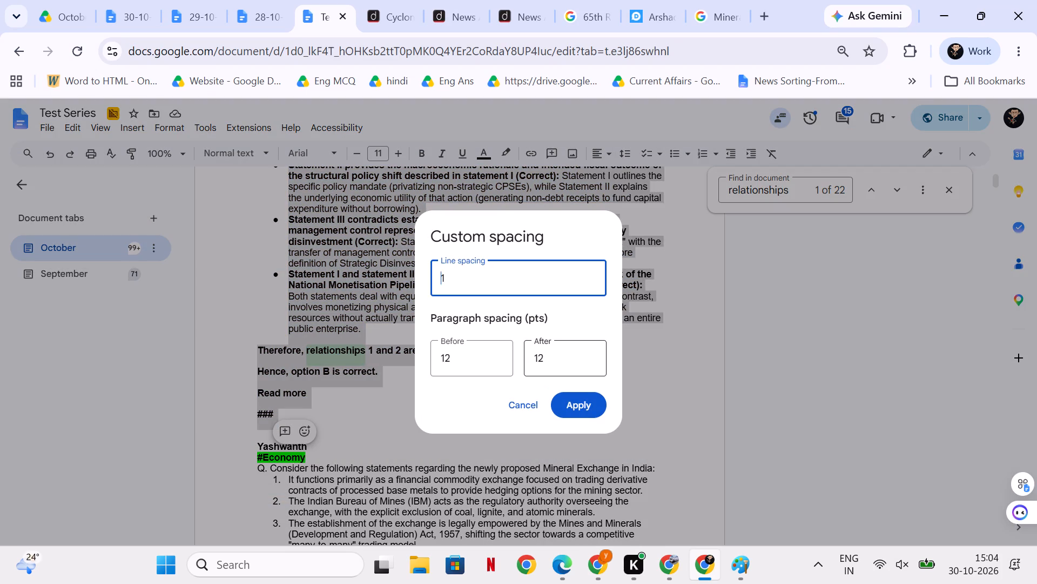
{"action": "left_click_drag", "start_coordinate": [544, 362], "coordinate": [531, 362]}
{"action": "key", "text": "0"}
{"action": "left_click_drag", "start_coordinate": [473, 362], "coordinate": [383, 374]}
{"action": "key", "text": "0"}
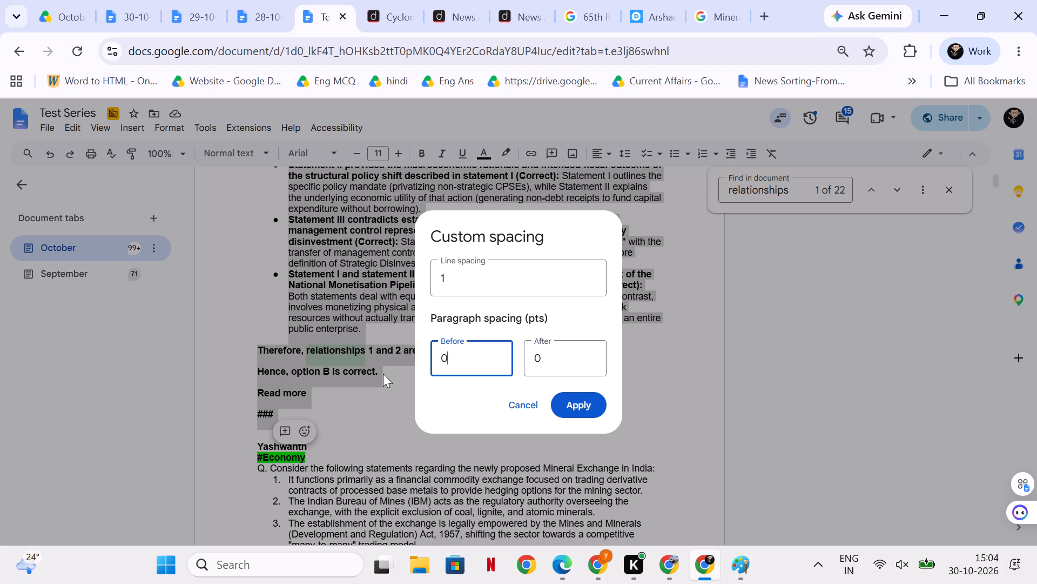
{"action": "left_click", "coordinate": [586, 405]}
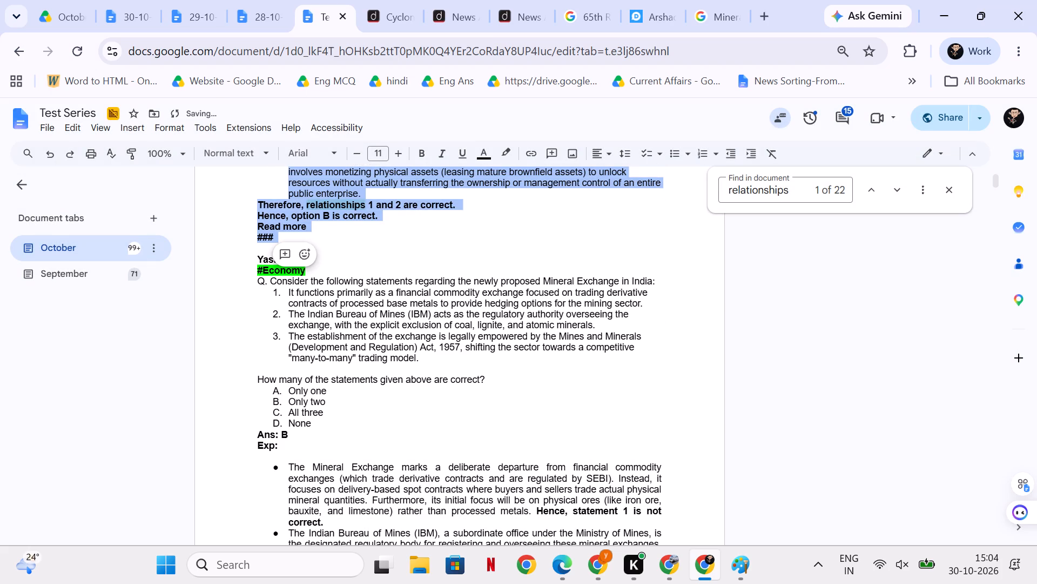
Justify the text of the whole Disinvestment MCQ.
{"action": "left_click", "coordinate": [604, 151]}
{"action": "left_click", "coordinate": [659, 176]}
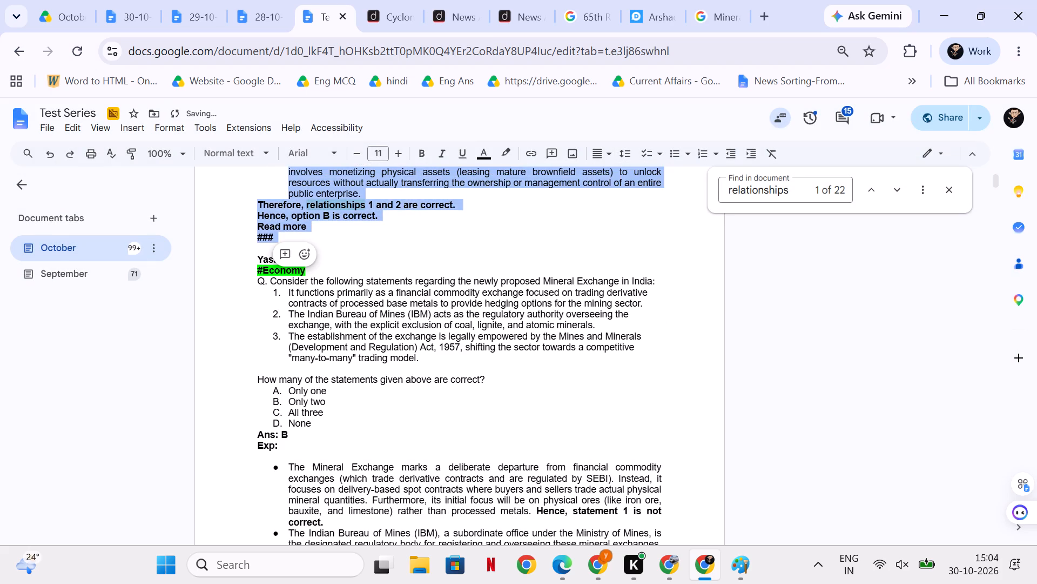
Highlight the "#Economy" tag above the Disinvestment question in bright green.
{"action": "scroll", "coordinate": [534, 212], "scroll_direction": "up", "scroll_amount": 6}
{"action": "triple_click", "coordinate": [288, 222]}
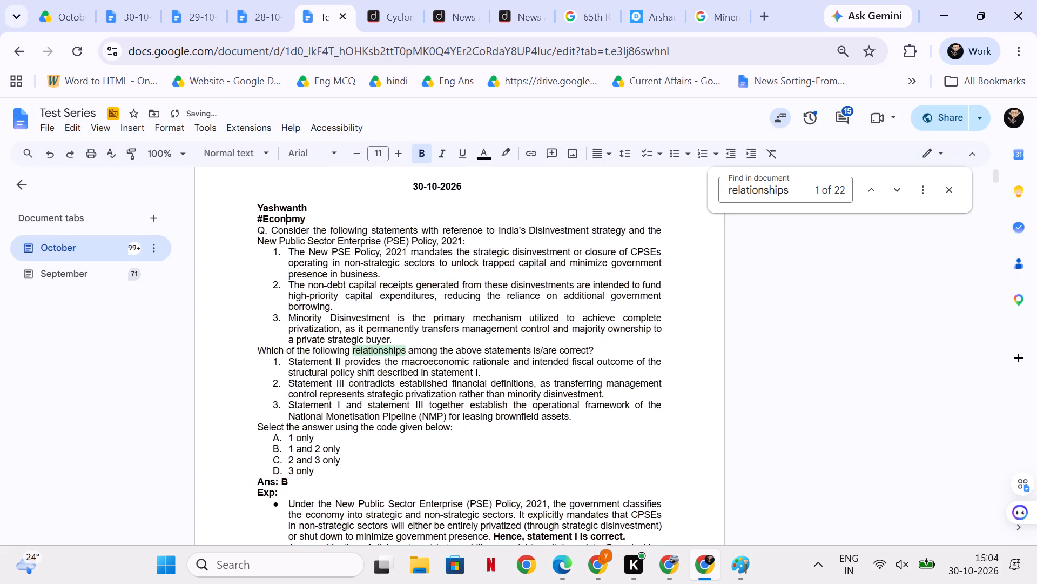
{"action": "left_click", "coordinate": [512, 151]}
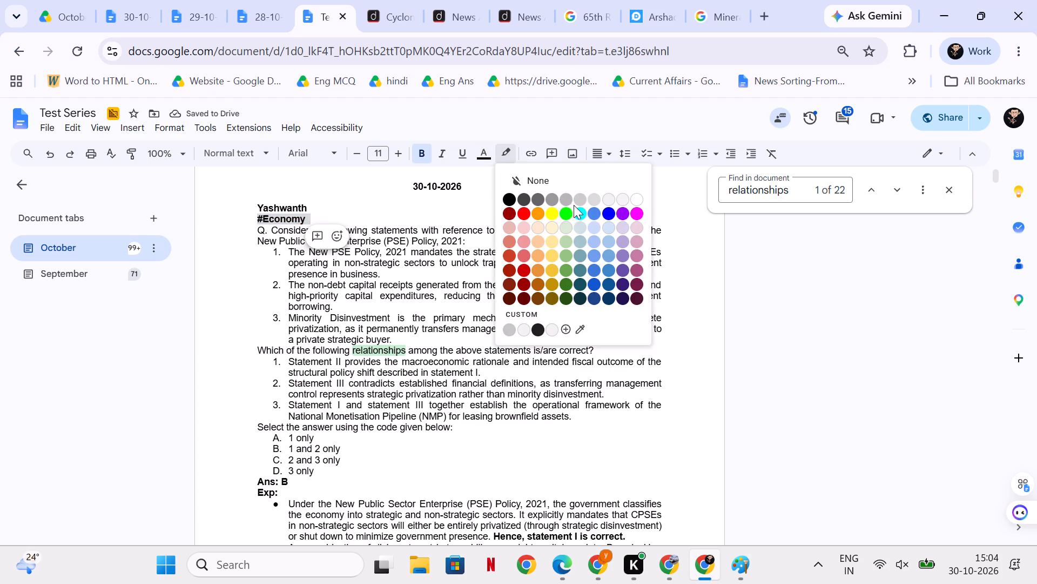
{"action": "left_click", "coordinate": [563, 220]}
{"action": "left_click", "coordinate": [442, 250]}
Add a colon after "Read more" at the end of the Disinvestment explanation.
{"action": "scroll", "coordinate": [442, 250], "scroll_direction": "down", "scroll_amount": 1}
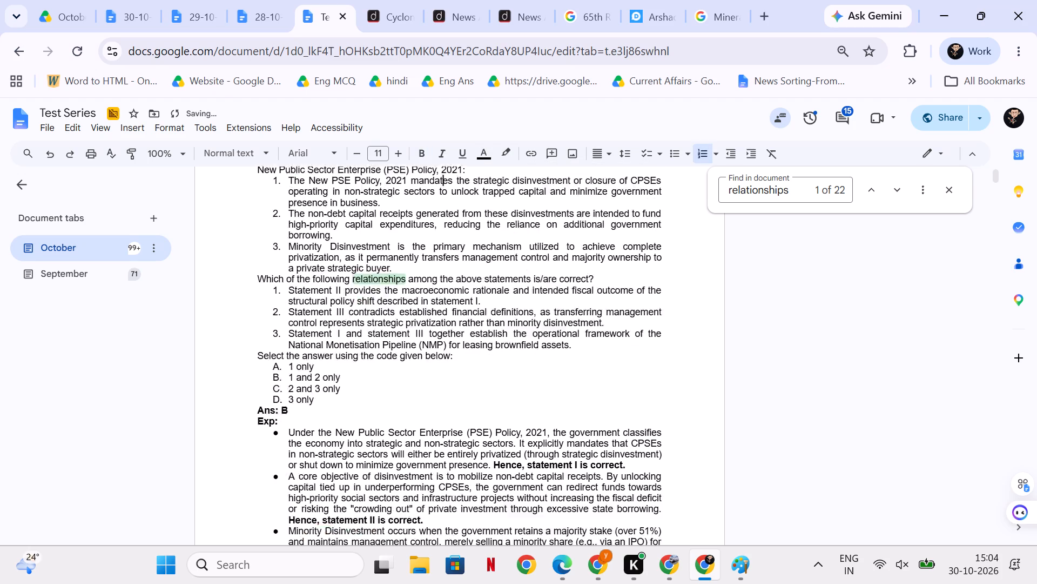
{"action": "scroll", "coordinate": [442, 250], "scroll_direction": "down", "scroll_amount": 4}
{"action": "left_click", "coordinate": [314, 246]}
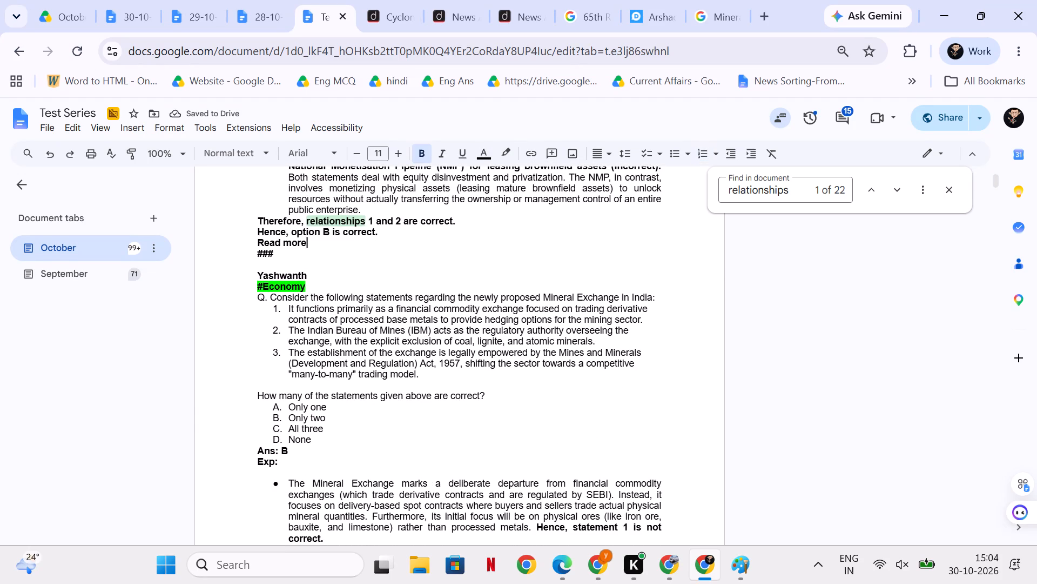
{"action": "key", "text": "shift+colon"}
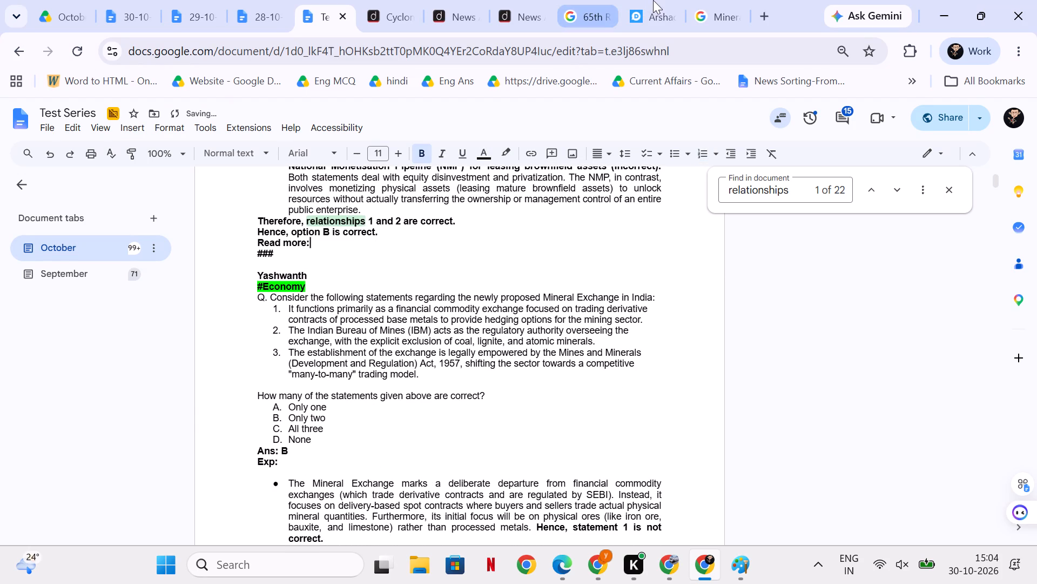
Search the web for "Disinvestment in India drishti ias" and look through the results for a matching article.
{"action": "left_click", "coordinate": [653, 0]}
{"action": "left_click", "coordinate": [653, 45]}
{"action": "type", "text": "disinv"}
{"action": "key", "text": "Right"}
{"action": "key", "text": "Return"}
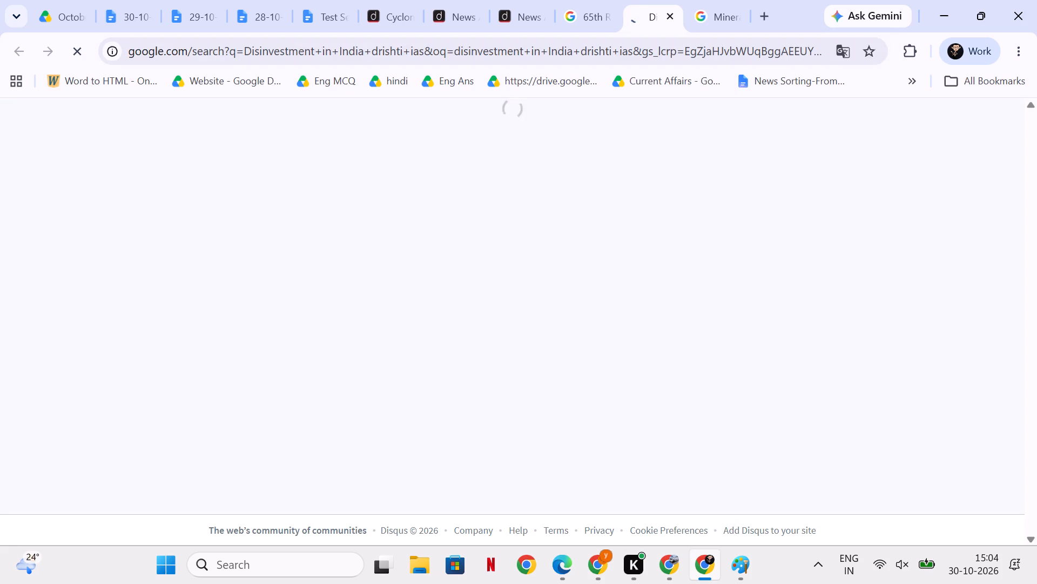
{"action": "scroll", "coordinate": [224, 290], "scroll_direction": "down", "scroll_amount": 1}
{"action": "scroll", "coordinate": [224, 290], "scroll_direction": "up", "scroll_amount": 1}
{"action": "scroll", "coordinate": [224, 290], "scroll_direction": "down", "scroll_amount": 6}
{"action": "scroll", "coordinate": [214, 316], "scroll_direction": "up", "scroll_amount": 1}
{"action": "scroll", "coordinate": [233, 340], "scroll_direction": "down", "scroll_amount": 2}
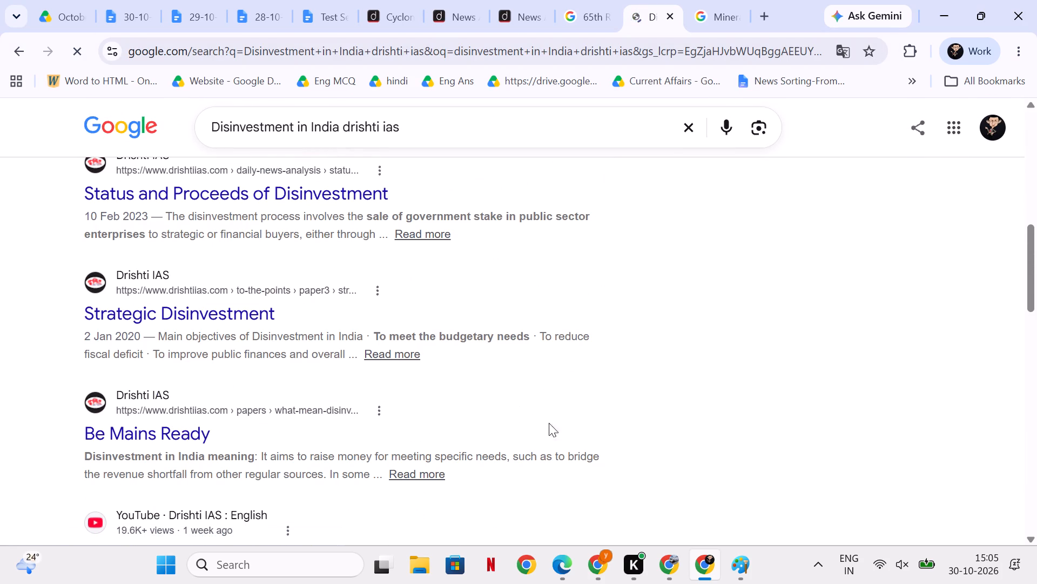
Copy the "Disinvestment in India" heading from the 30-10-2026 document and paste it as plain text after "Read more:" in the Disinvestment MCQ.
{"action": "left_click", "coordinate": [153, 0]}
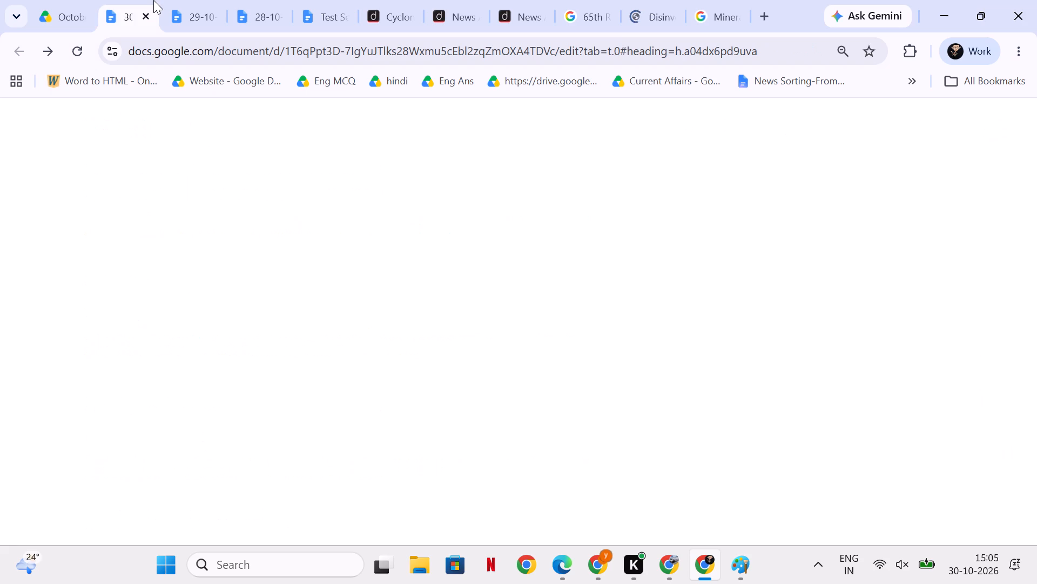
{"action": "scroll", "coordinate": [314, 271], "scroll_direction": "up", "scroll_amount": 4}
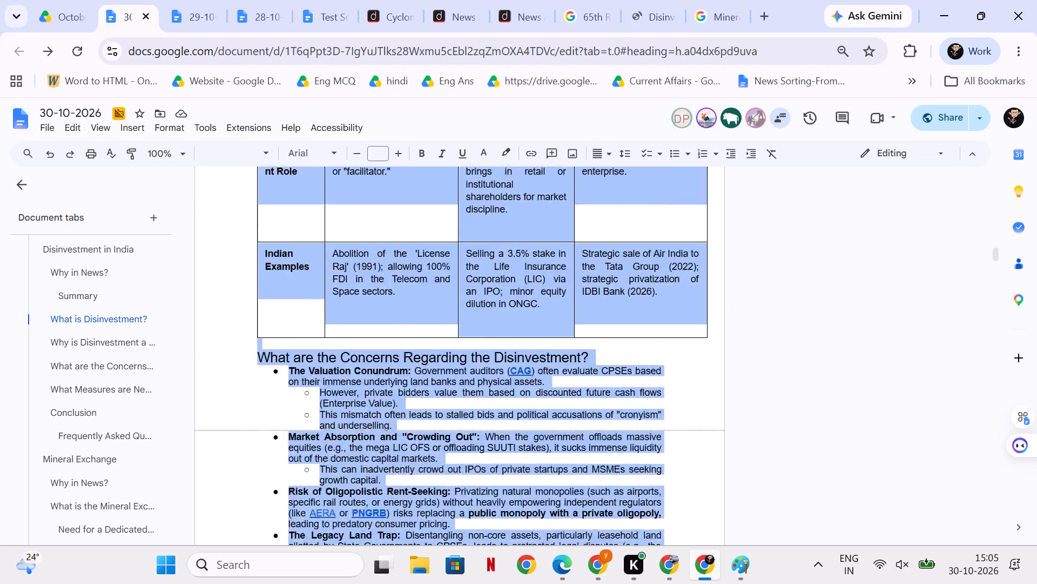
{"action": "scroll", "coordinate": [314, 271], "scroll_direction": "up", "scroll_amount": 4}
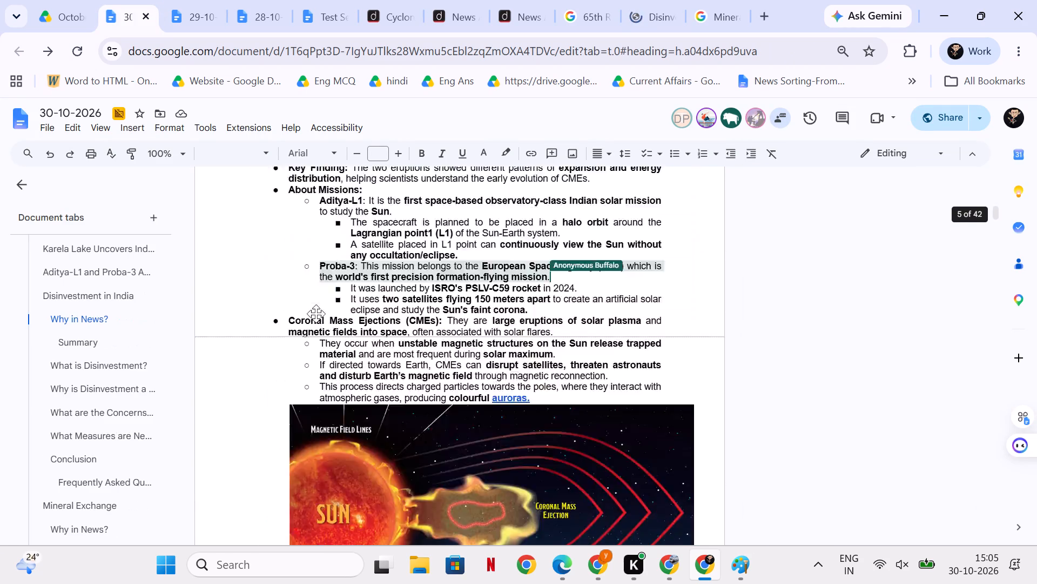
{"action": "scroll", "coordinate": [316, 314], "scroll_direction": "up", "scroll_amount": 2}
{"action": "scroll", "coordinate": [316, 320], "scroll_direction": "down", "scroll_amount": 5}
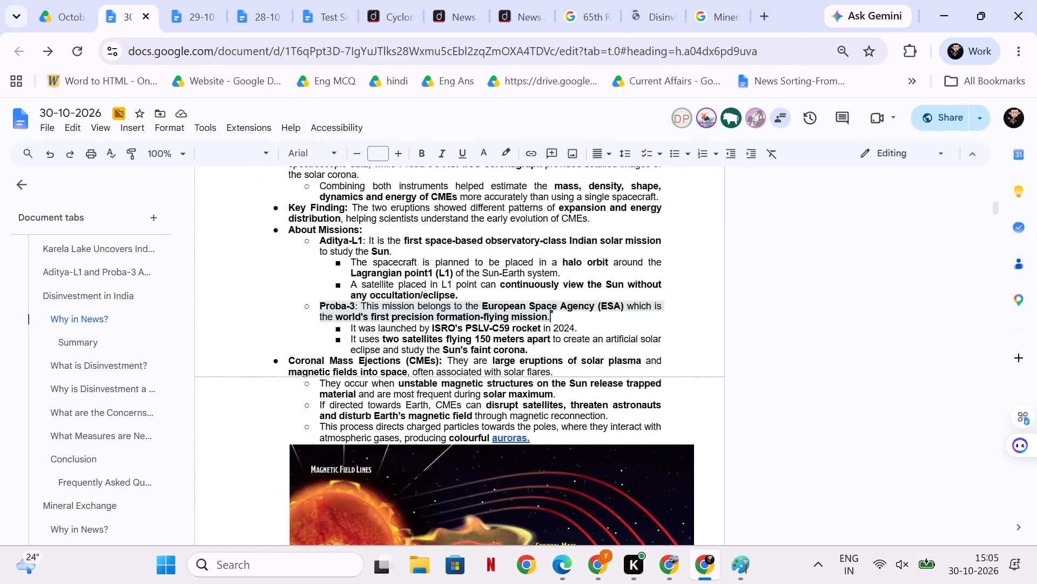
{"action": "scroll", "coordinate": [318, 322], "scroll_direction": "down", "scroll_amount": 5}
{"action": "triple_click", "coordinate": [274, 298]}
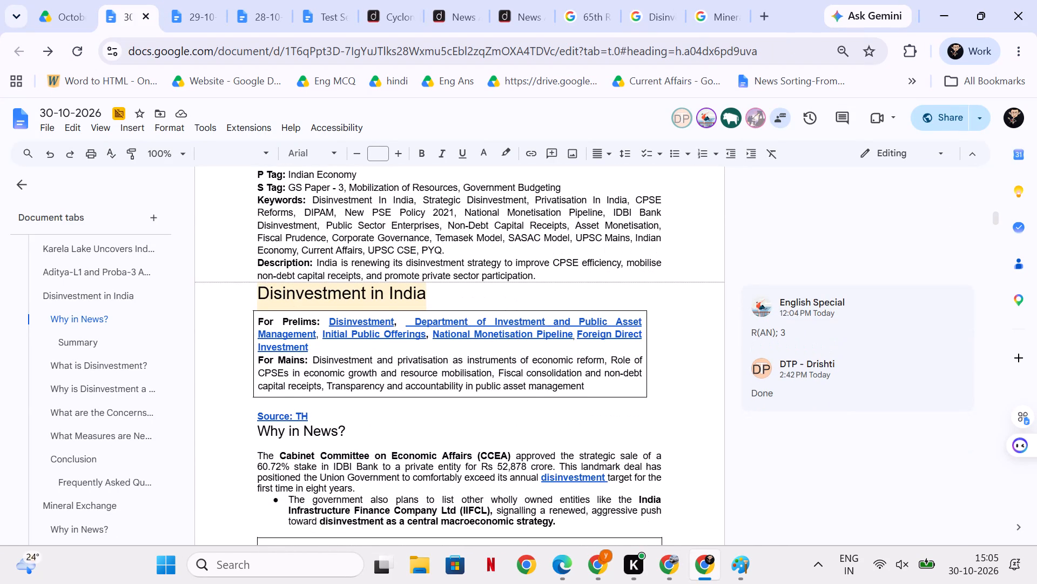
{"action": "key", "text": "ctrl+c"}
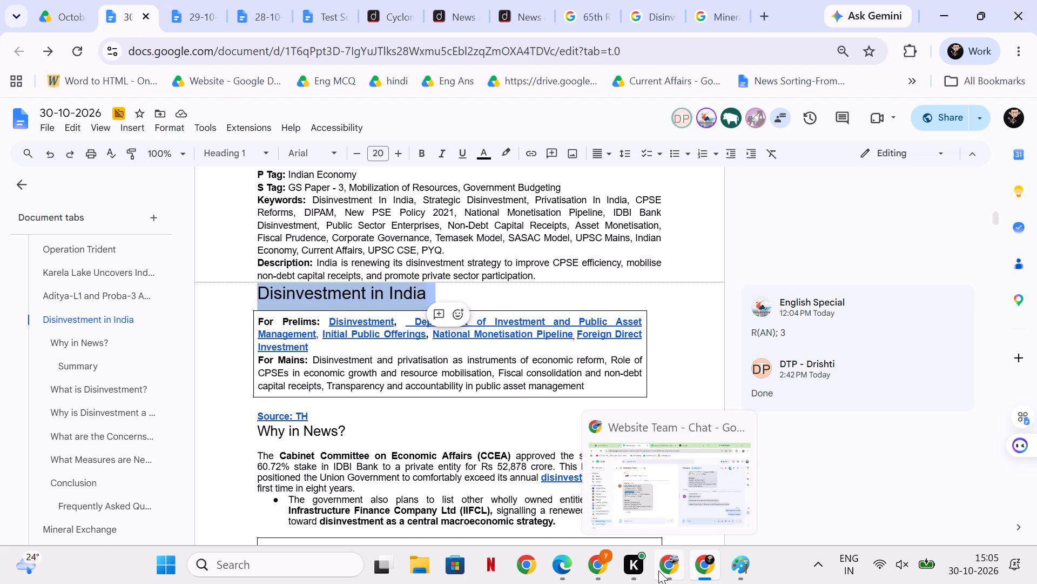
{"action": "left_click", "coordinate": [336, 0]}
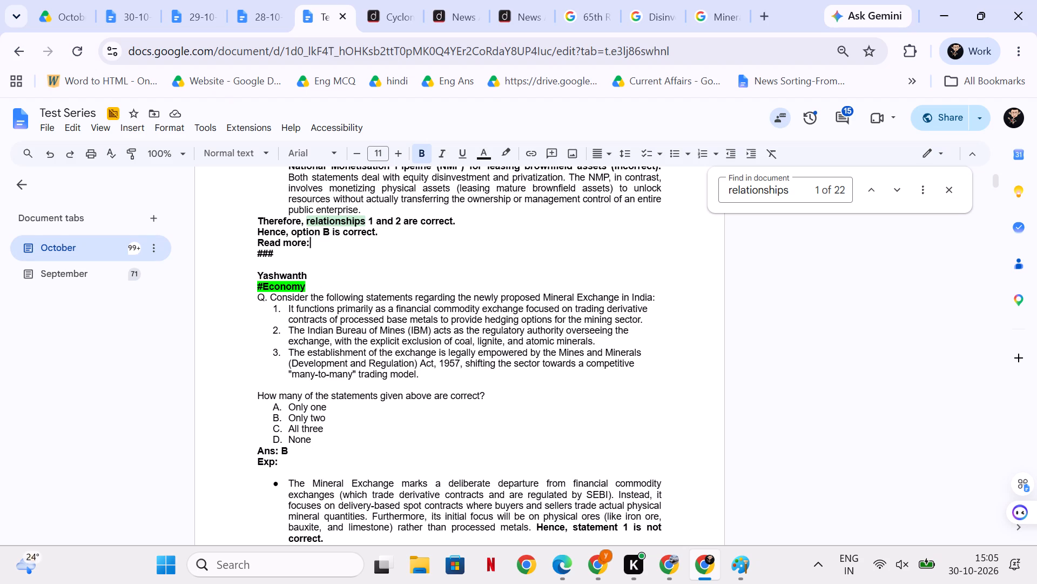
{"action": "key", "text": "ctrl+shift+v"}
{"action": "key", "text": "BackSpace"}
Highlight the whole "Read more:Disinvestment in India" line in yellow.
{"action": "key", "text": "ctrl+shift+Left"}
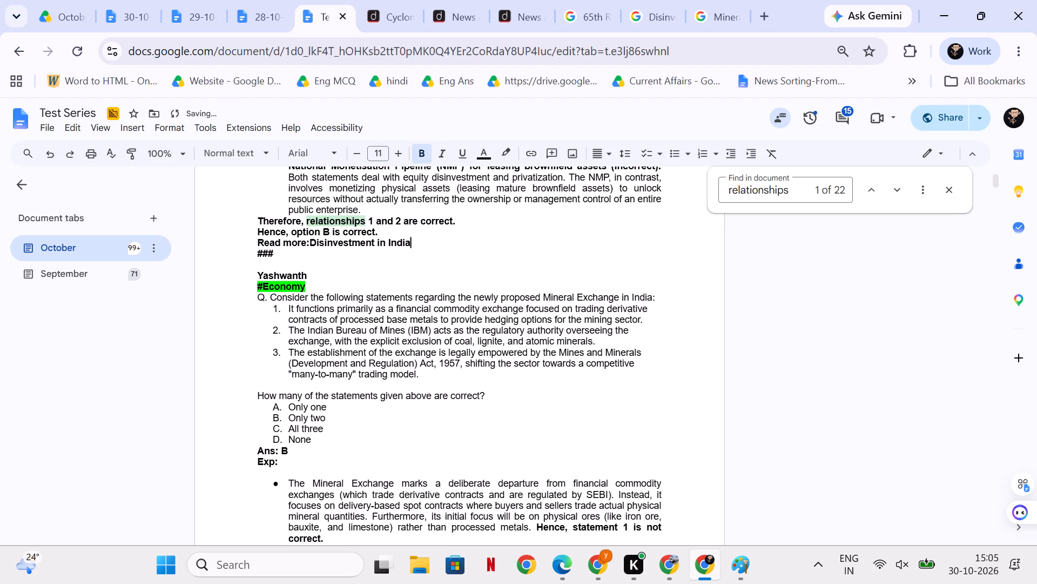
{"action": "key", "text": "ctrl+shift+Left"}
{"action": "key", "text": "ctrl+shift+Left"}
{"action": "key", "text": "ctrl+shift+Left"}
{"action": "key", "text": "ctrl+shift+Left"}
{"action": "key", "text": "ctrl+shift+Left"}
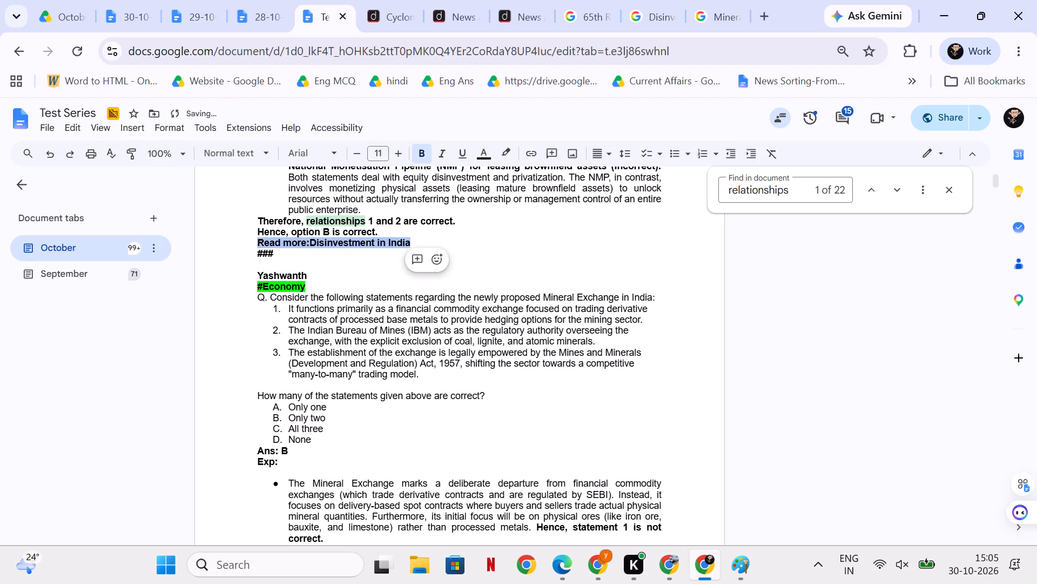
{"action": "left_click", "coordinate": [500, 147]}
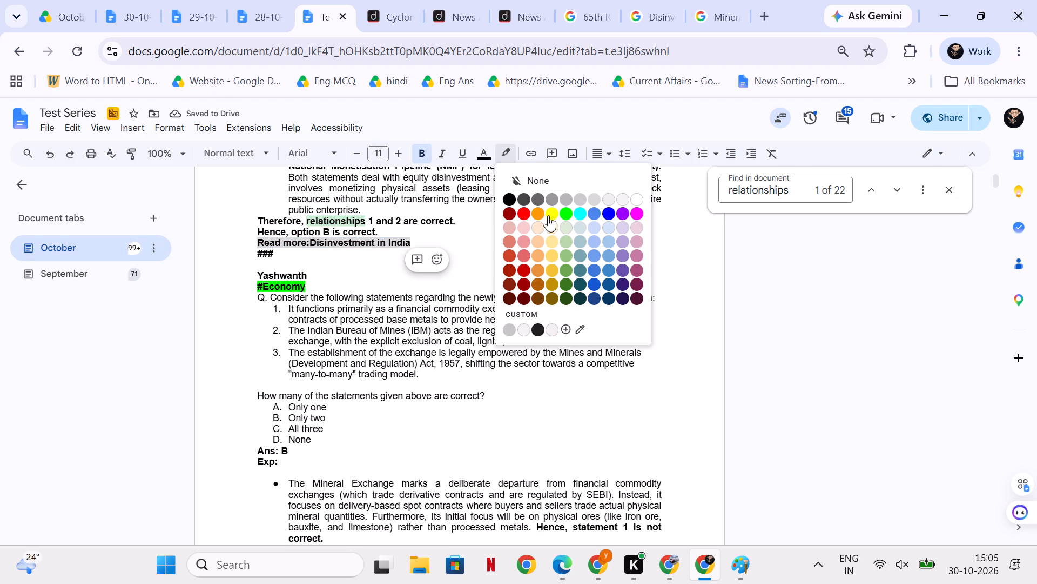
{"action": "left_click", "coordinate": [548, 215]}
Complete the Mineral Exchange MCQ's "Read more" line with a colon and "Mineral Exchange", copied from its question as plain text.
{"action": "scroll", "coordinate": [318, 329], "scroll_direction": "down", "scroll_amount": 3}
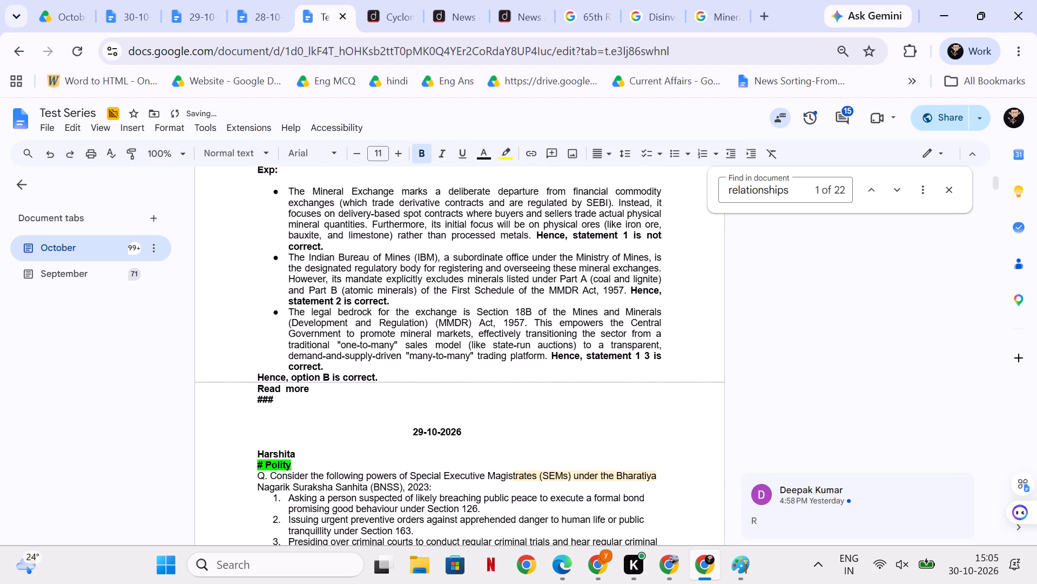
{"action": "left_click", "coordinate": [311, 384]}
{"action": "key", "text": "shift+colon"}
{"action": "scroll", "coordinate": [319, 357], "scroll_direction": "up", "scroll_amount": 4}
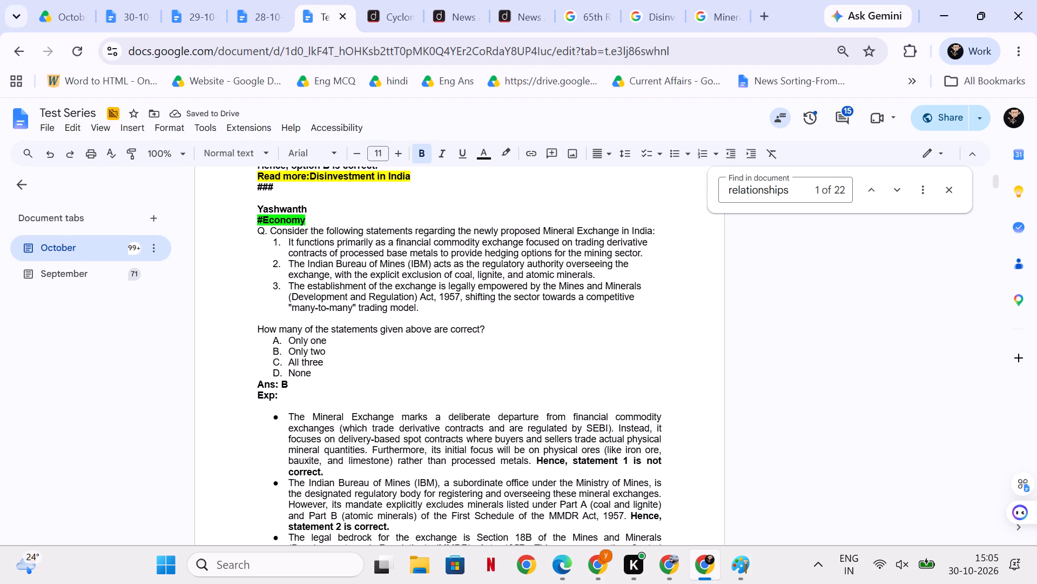
{"action": "left_click_drag", "start_coordinate": [543, 232], "coordinate": [620, 231]}
{"action": "key", "text": "ctrl+c"}
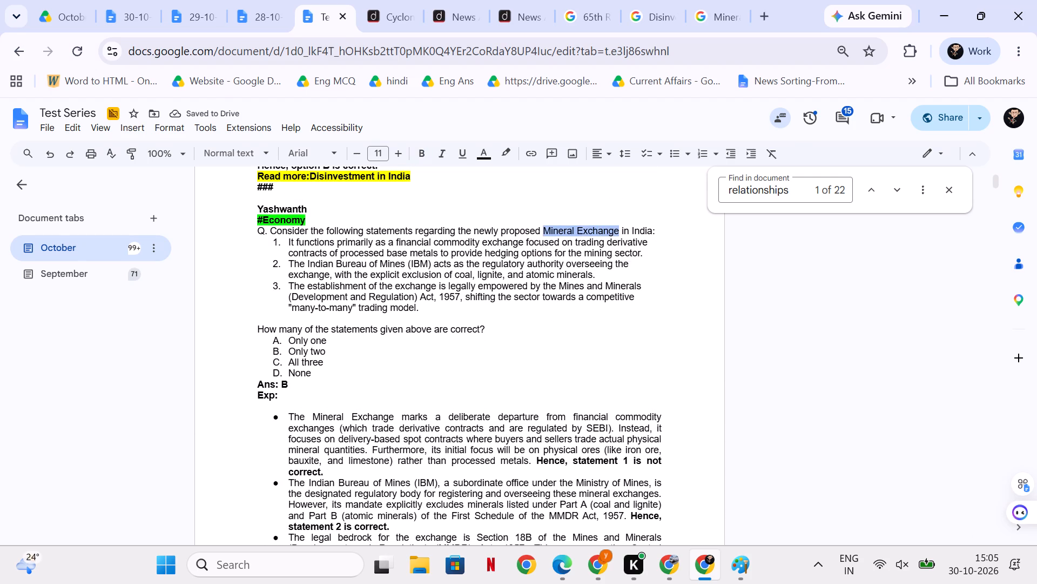
{"action": "scroll", "coordinate": [493, 296], "scroll_direction": "down", "scroll_amount": 3}
{"action": "left_click", "coordinate": [382, 284]}
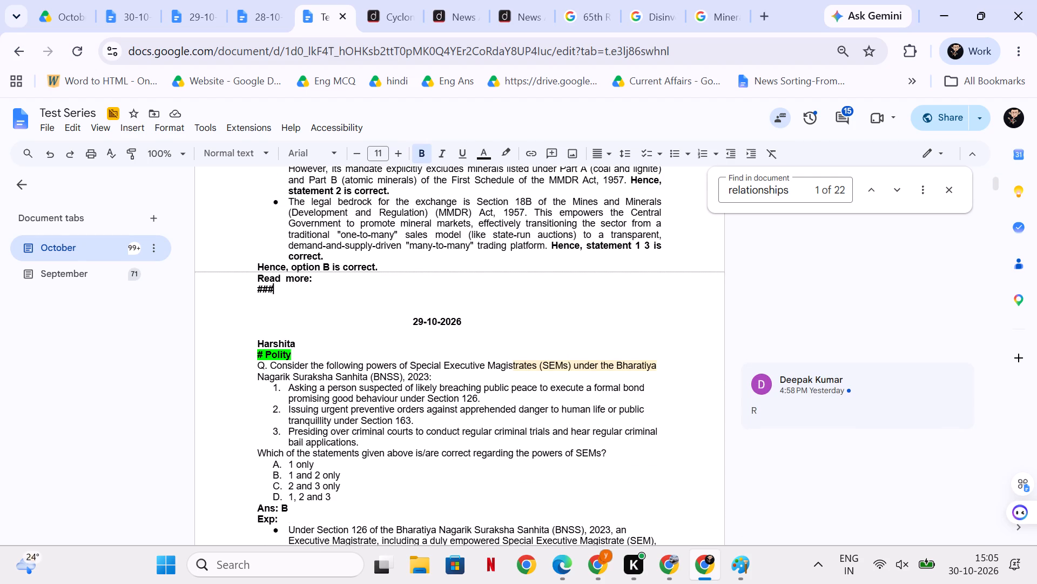
{"action": "left_click", "coordinate": [382, 281]}
{"action": "key", "text": "ctrl+shift+v"}
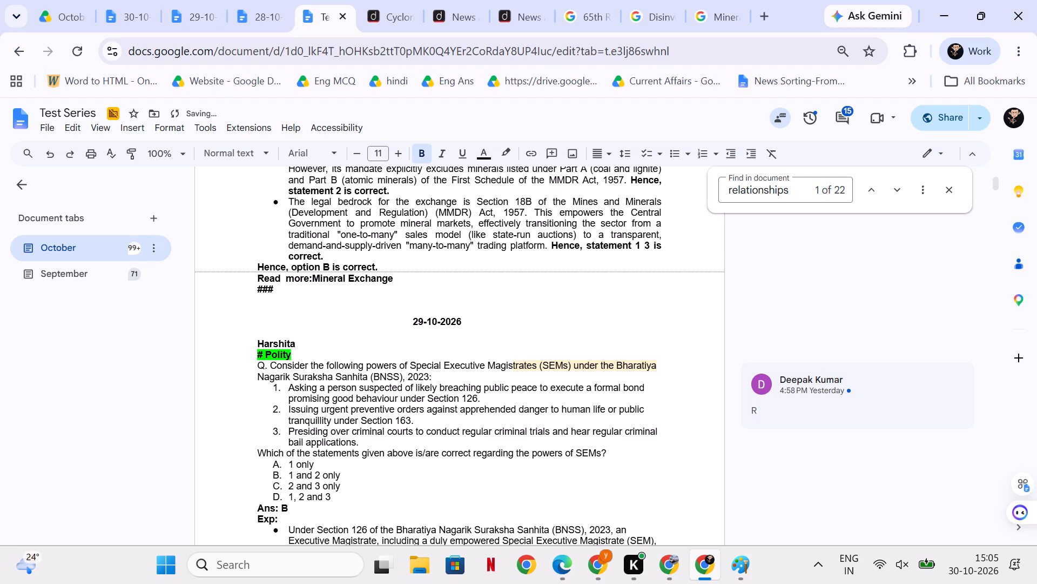
Highlight the Mineral Exchange MCQ's "Read more" line in yellow.
{"action": "key", "text": "ctrl+shift+Left"}
{"action": "key", "text": "ctrl+shift+Left"}
{"action": "key", "text": "ctrl+shift+Left"}
{"action": "key", "text": "ctrl+shift+Left"}
{"action": "key", "text": "ctrl+shift+Left"}
{"action": "key", "text": "ctrl+shift+Left"}
{"action": "key", "text": "ctrl+shift+Left"}
{"action": "key", "text": "ctrl+shift+Right"}
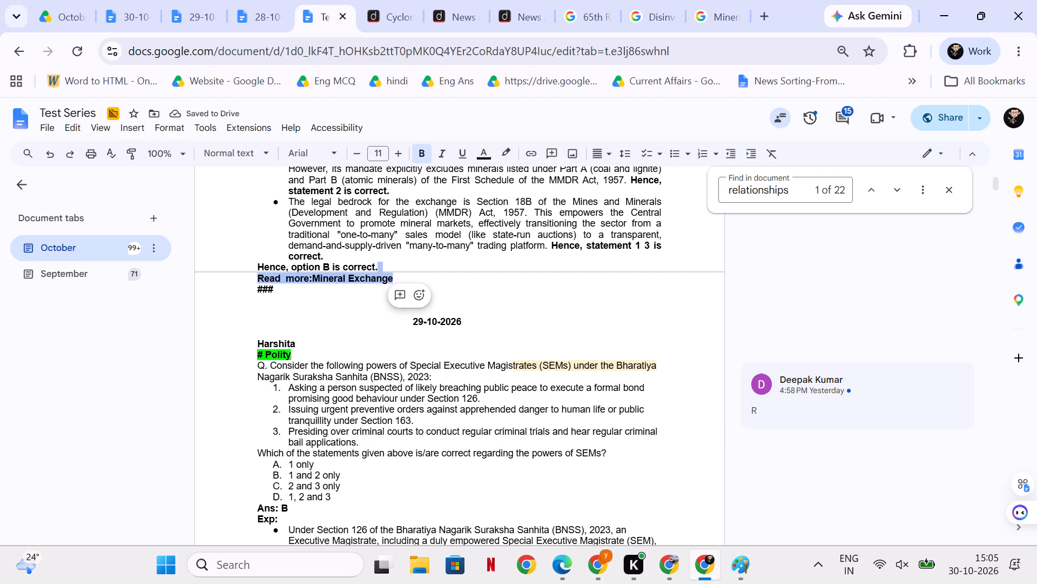
{"action": "left_click", "coordinate": [505, 151]}
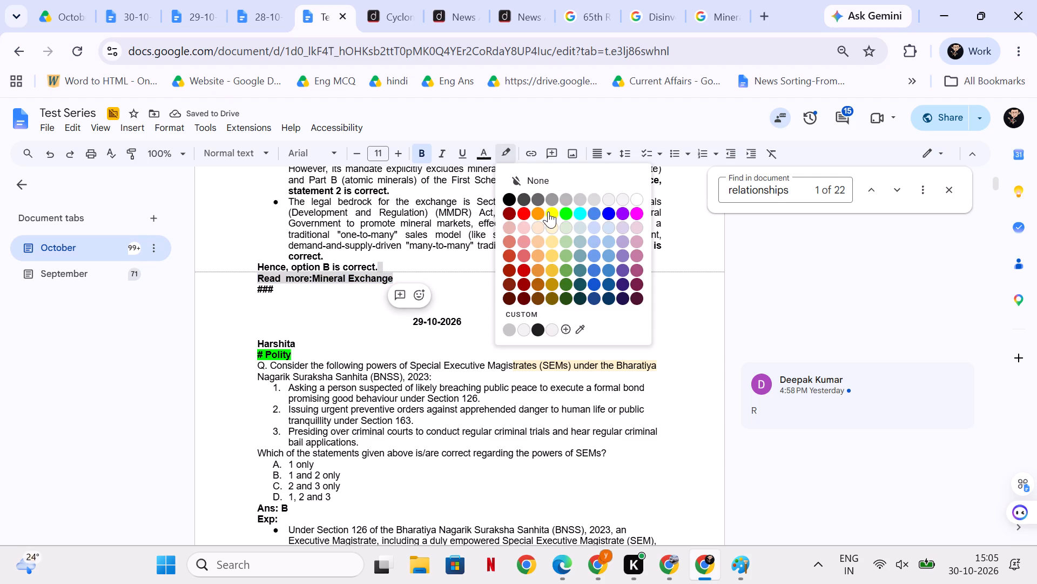
{"action": "left_click", "coordinate": [548, 211]}
{"action": "left_click", "coordinate": [467, 268]}
Close the six leftover browser tabs holding Google search results and Drishti IAS news pages.
{"action": "scroll", "coordinate": [467, 268], "scroll_direction": "up", "scroll_amount": 8}
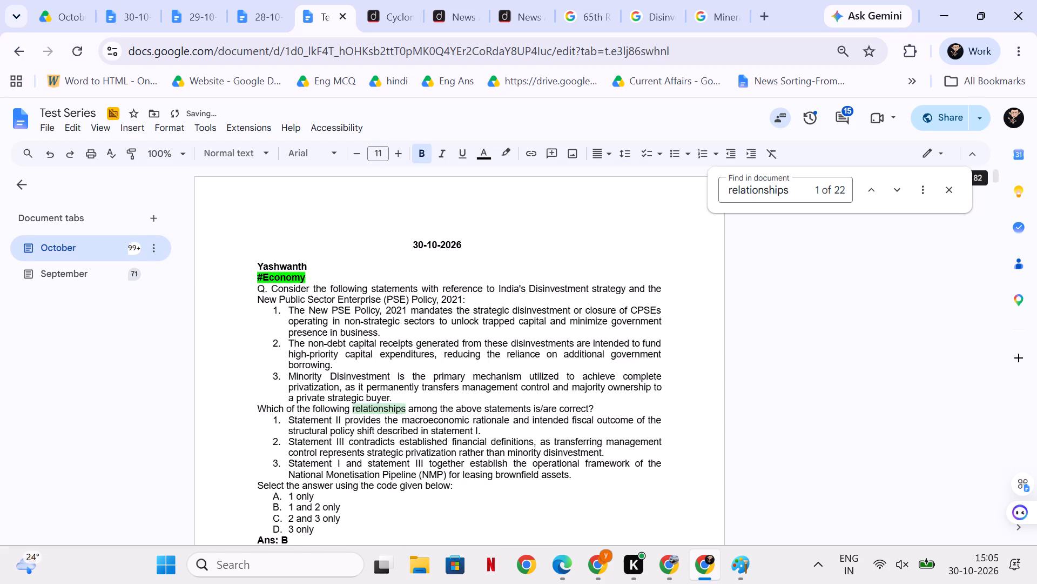
{"action": "scroll", "coordinate": [467, 268], "scroll_direction": "up", "scroll_amount": 2}
{"action": "left_click", "coordinate": [591, 1]}
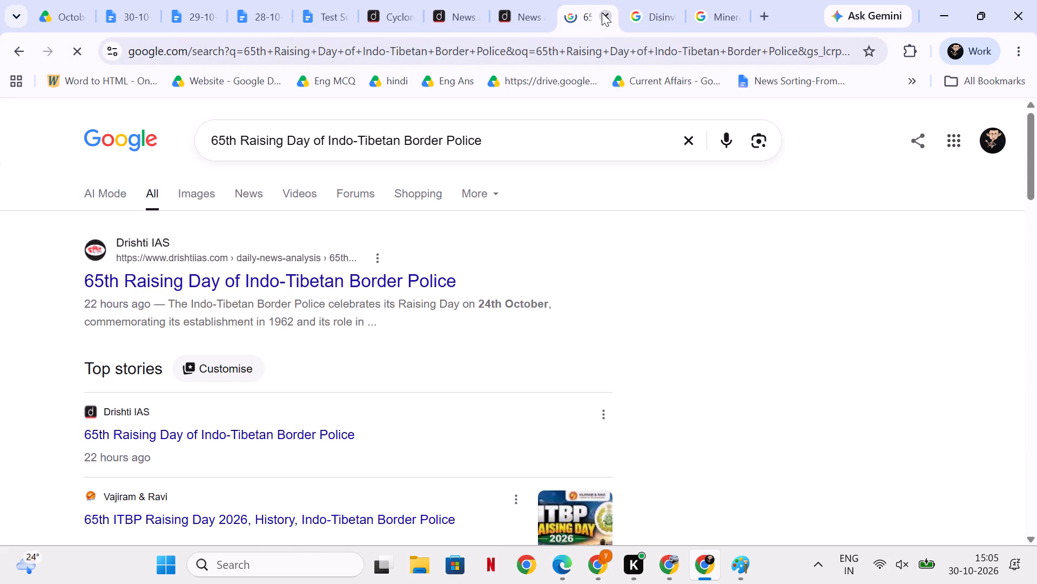
{"action": "left_click", "coordinate": [602, 12]}
{"action": "left_click", "coordinate": [602, 12]}
{"action": "left_click", "coordinate": [602, 12]}
{"action": "left_click", "coordinate": [602, 12]}
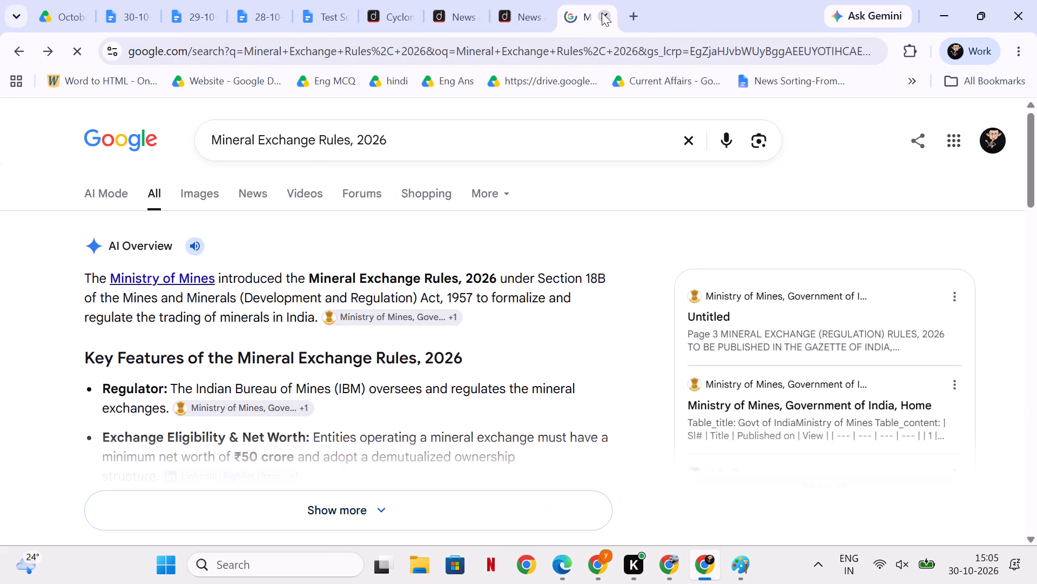
{"action": "left_click", "coordinate": [602, 12]}
{"action": "left_click", "coordinate": [602, 12]}
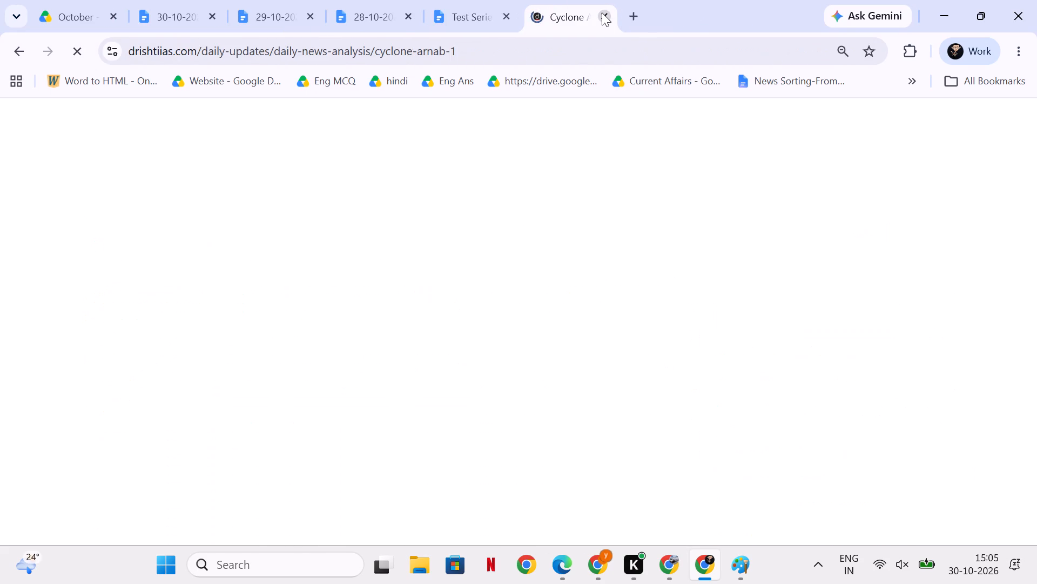
Close the Cyclone Arnab page and the 28-10-2026 and 29-10-2026 document tabs.
{"action": "left_click", "coordinate": [602, 12]}
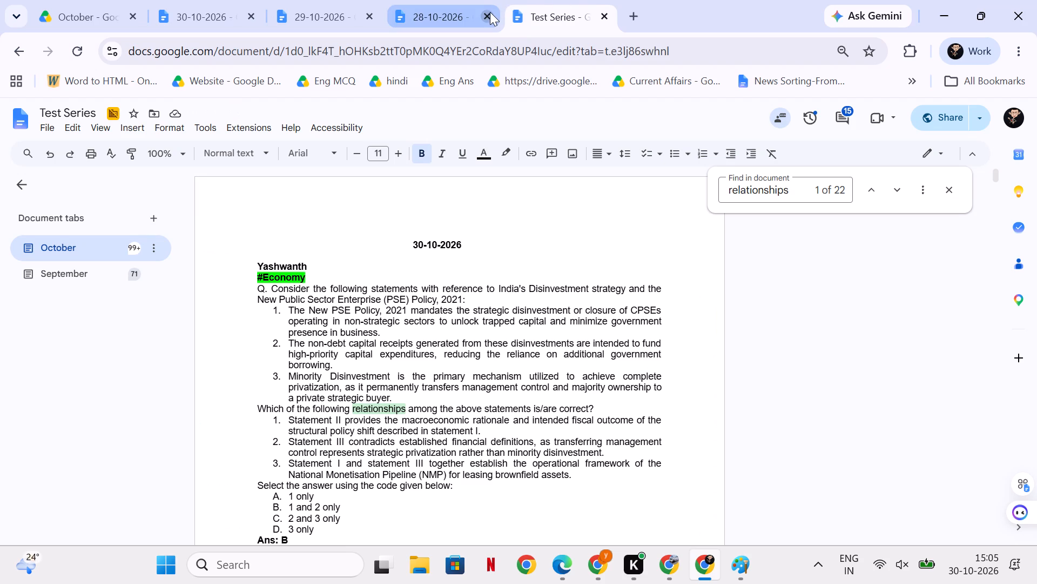
{"action": "left_click", "coordinate": [490, 12]}
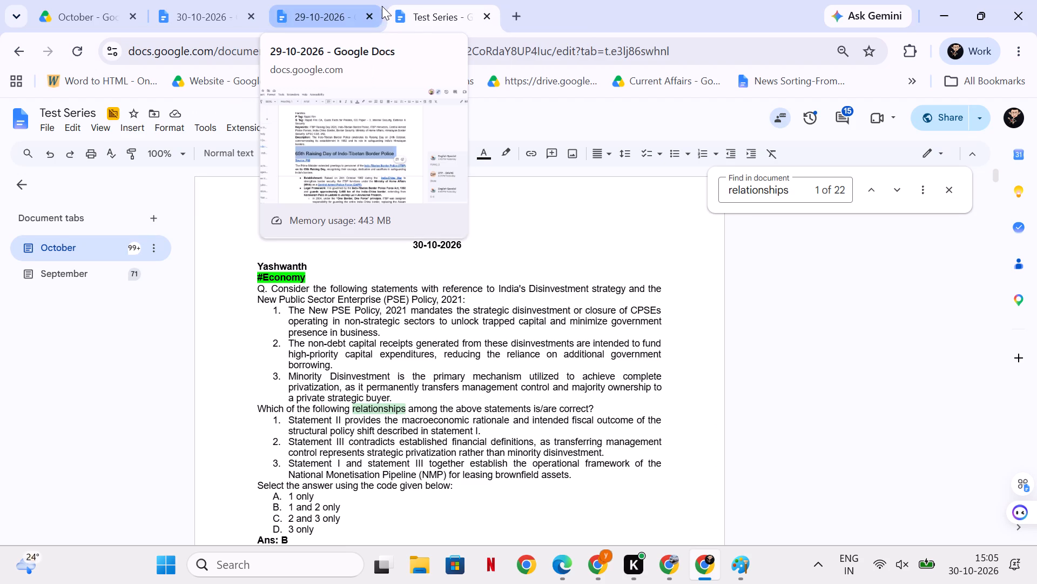
{"action": "left_click", "coordinate": [365, 15]}
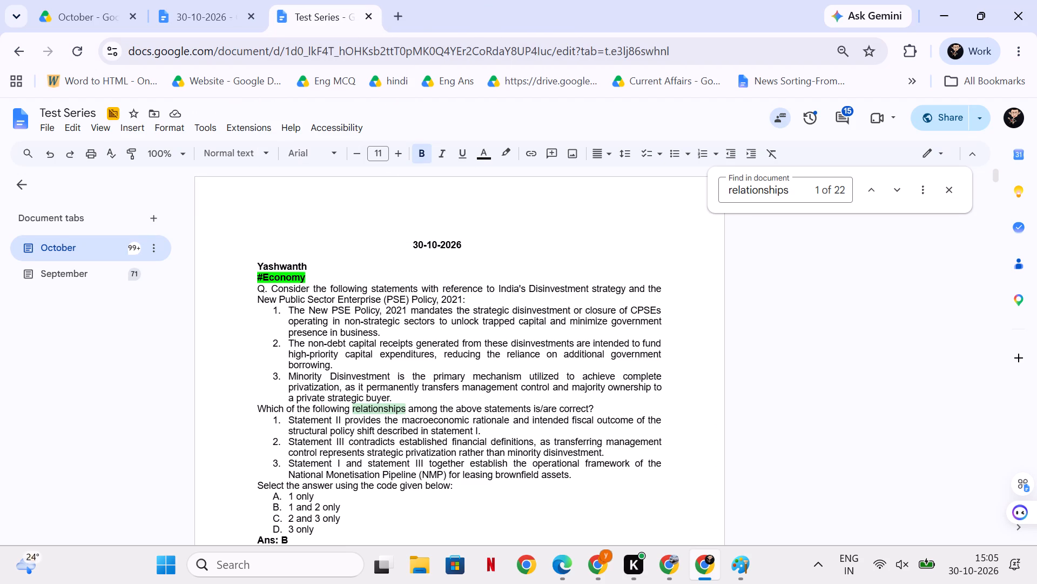
Check the word count of the two 30-10-2026 MCQs in Test Series, from the author line through the final ###.
{"action": "left_click", "coordinate": [331, 313]}
{"action": "left_click_drag", "start_coordinate": [258, 267], "coordinate": [300, 316]}
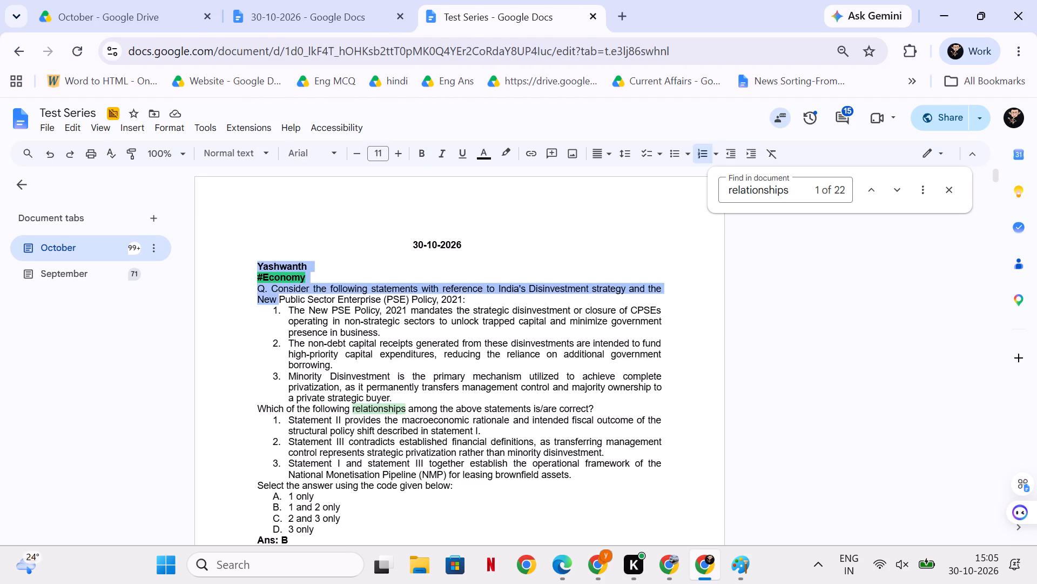
{"action": "left_click_drag", "start_coordinate": [300, 316], "coordinate": [369, 357]}
{"action": "scroll", "coordinate": [305, 322], "scroll_direction": "down", "scroll_amount": 1}
{"action": "scroll", "coordinate": [305, 322], "scroll_direction": "up", "scroll_amount": 1}
{"action": "scroll", "coordinate": [305, 323], "scroll_direction": "down", "scroll_amount": 3}
{"action": "scroll", "coordinate": [339, 341], "scroll_direction": "up", "scroll_amount": 3}
{"action": "scroll", "coordinate": [356, 351], "scroll_direction": "down", "scroll_amount": 8}
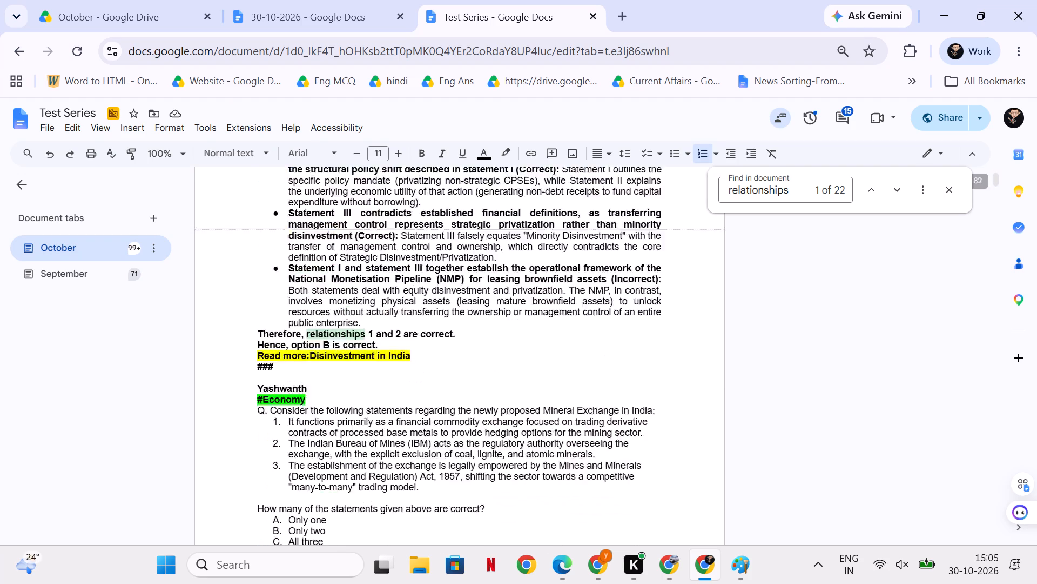
{"action": "left_click_drag", "start_coordinate": [369, 357], "coordinate": [409, 334]}
{"action": "scroll", "coordinate": [393, 366], "scroll_direction": "down", "scroll_amount": 5}
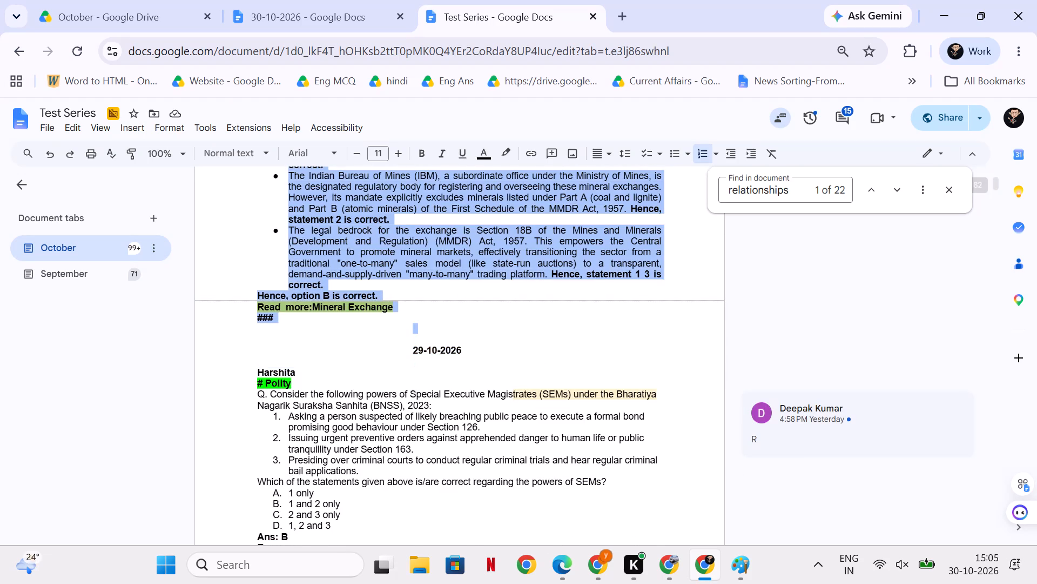
{"action": "left_click_drag", "start_coordinate": [409, 334], "coordinate": [415, 323]}
{"action": "key", "text": "ctrl+shift+c"}
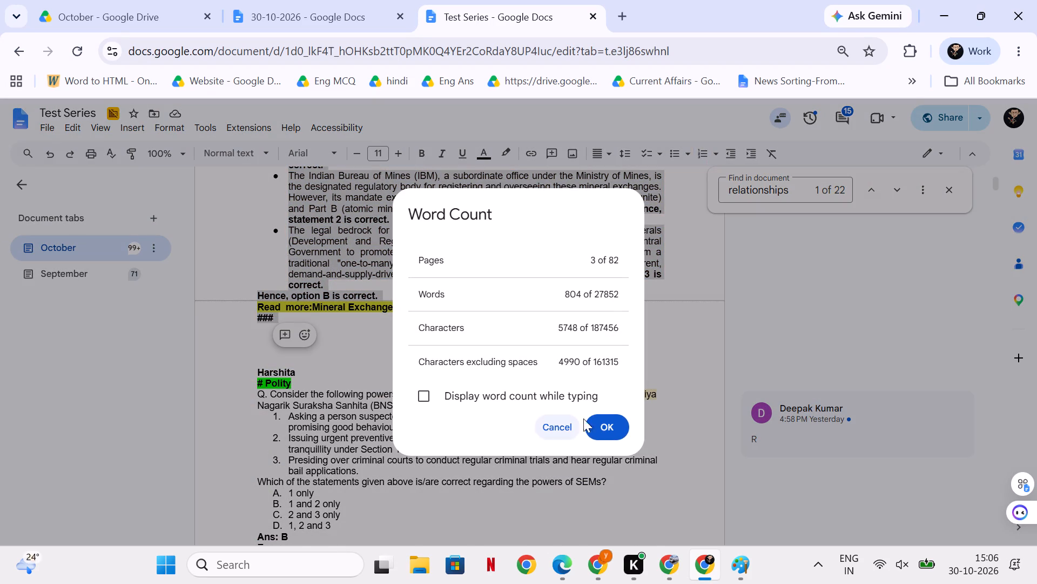
{"action": "left_click", "coordinate": [612, 426]}
{"action": "left_click", "coordinate": [414, 257]}
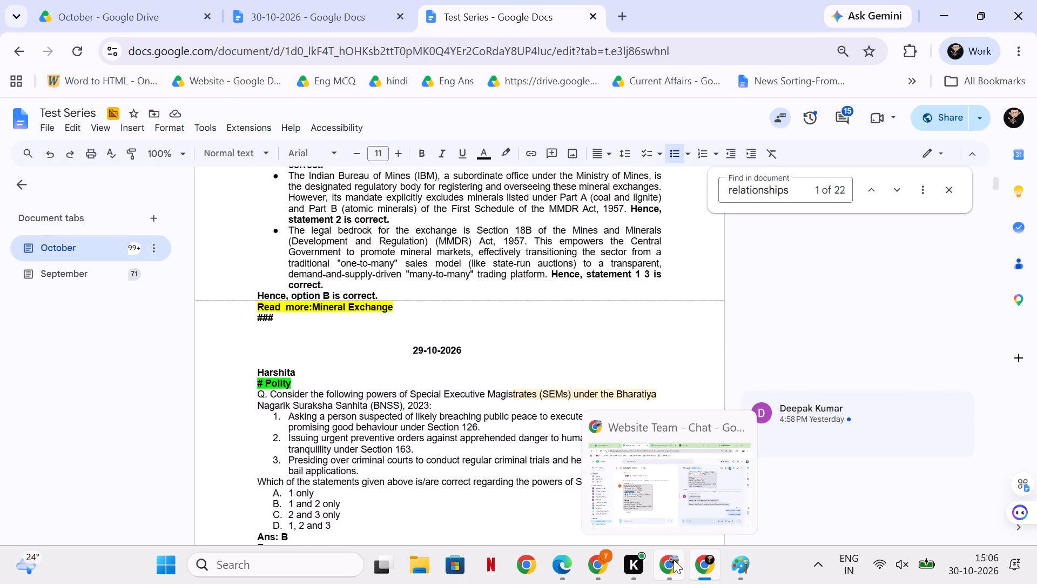
Switch to the Yashwanth.xlsx roster and start the 2026-10-30 word-count formula with =804+.
{"action": "left_click", "coordinate": [674, 560]}
{"action": "left_click", "coordinate": [503, 0]}
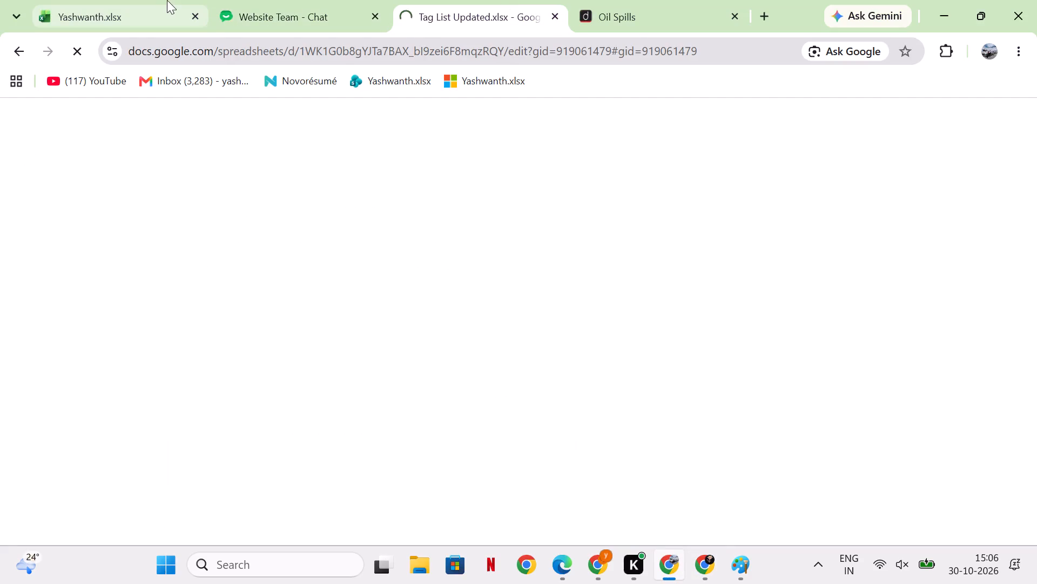
{"action": "left_click", "coordinate": [164, 0]}
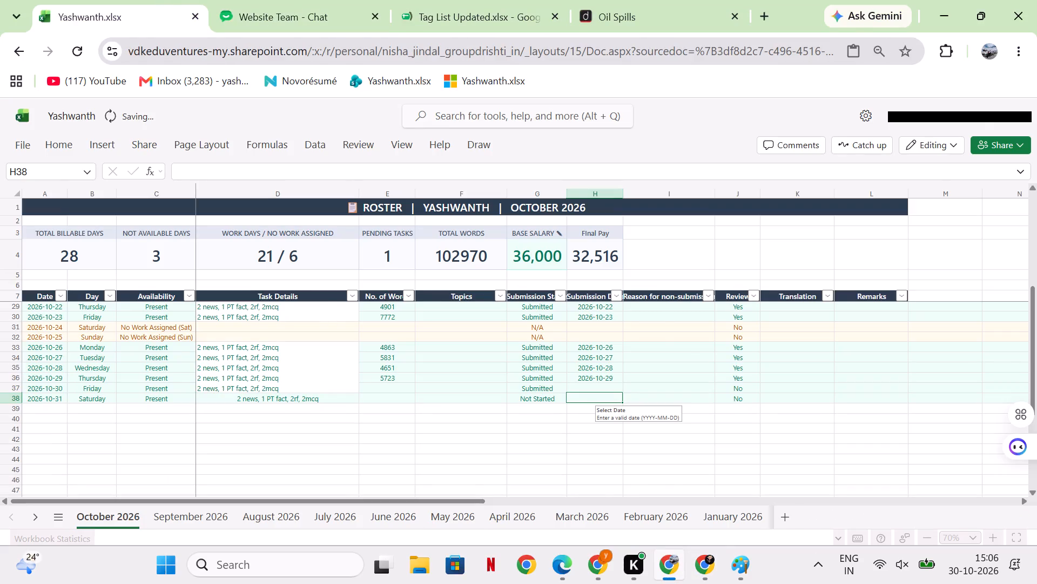
{"action": "double_click", "coordinate": [392, 385]}
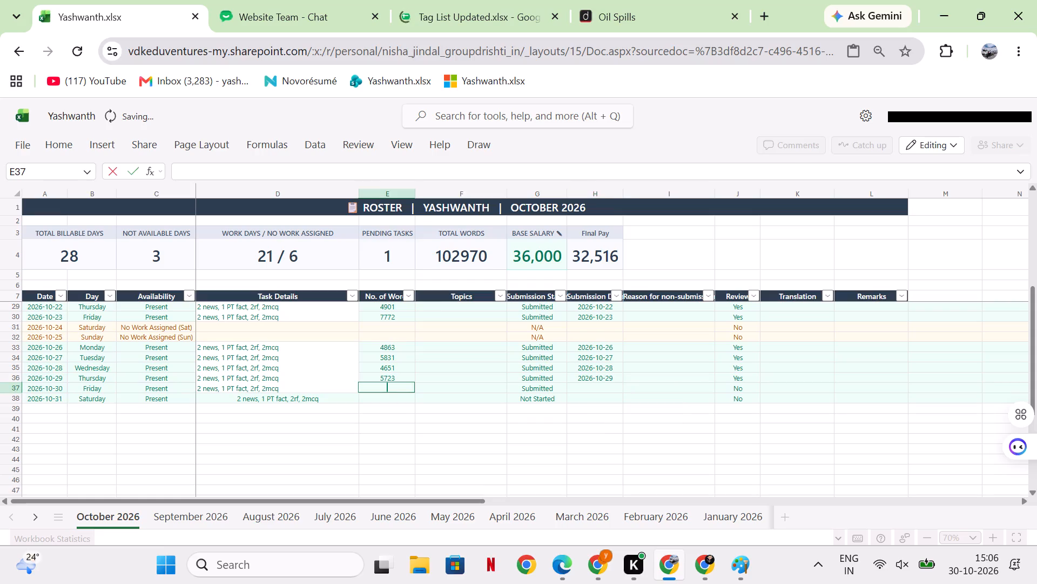
{"action": "key", "text": "equal"}
{"action": "type", "text": "804+"}
Check the word count of the whole Mineral Exchange article in the 30-10-2026 document, including its FAQs and previous year questions.
{"action": "left_click", "coordinate": [695, 567]}
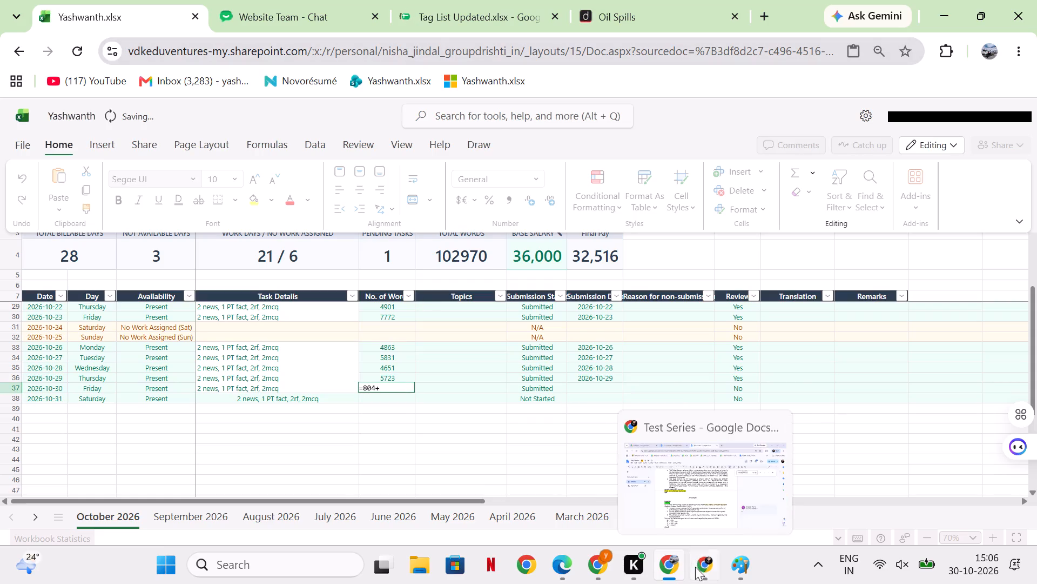
{"action": "left_click", "coordinate": [292, 0]}
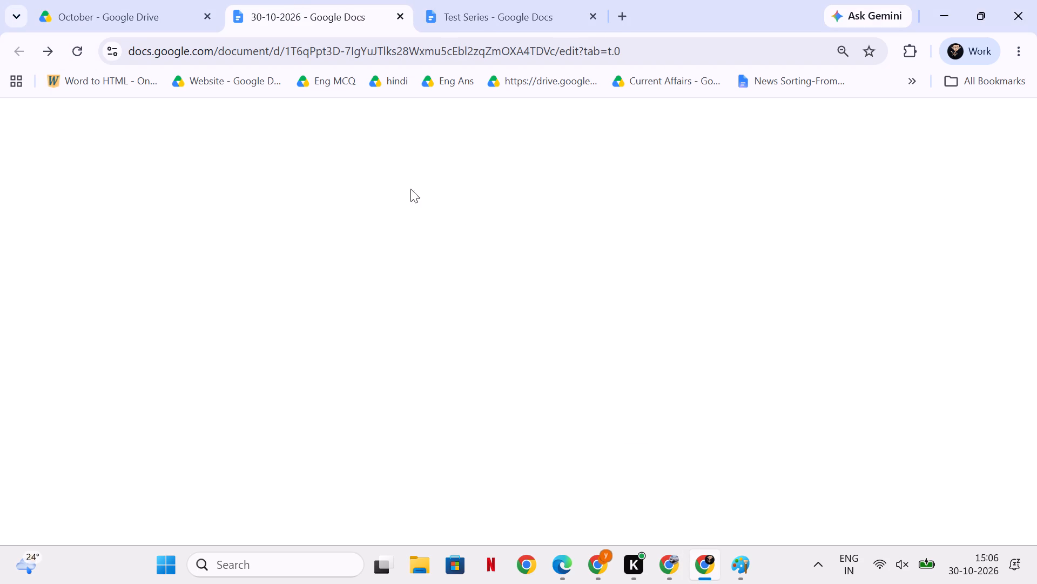
{"action": "scroll", "coordinate": [301, 360], "scroll_direction": "down", "scroll_amount": 1}
{"action": "scroll", "coordinate": [299, 313], "scroll_direction": "down", "scroll_amount": 2}
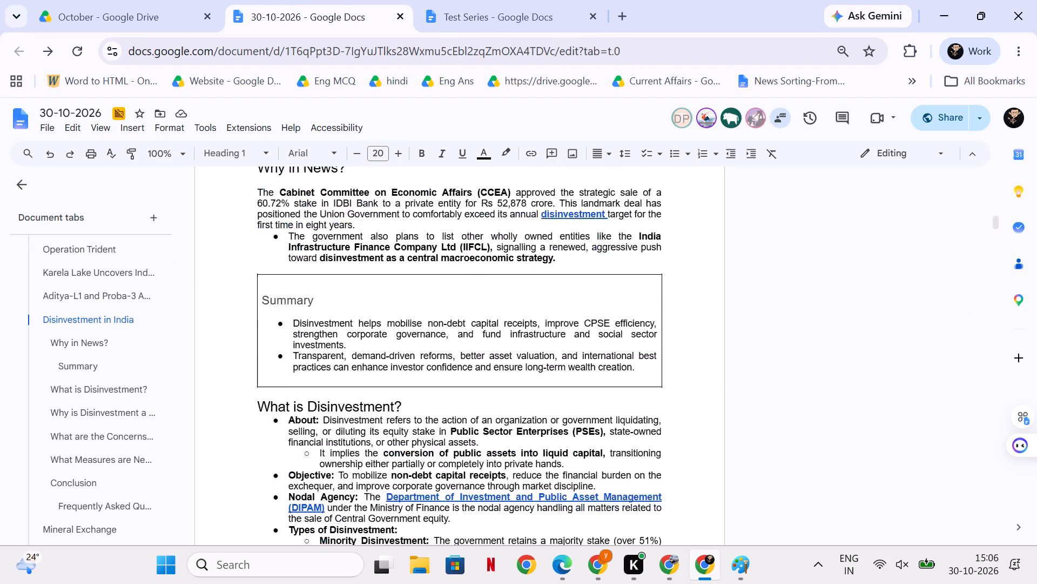
{"action": "scroll", "coordinate": [299, 313], "scroll_direction": "down", "scroll_amount": 10}
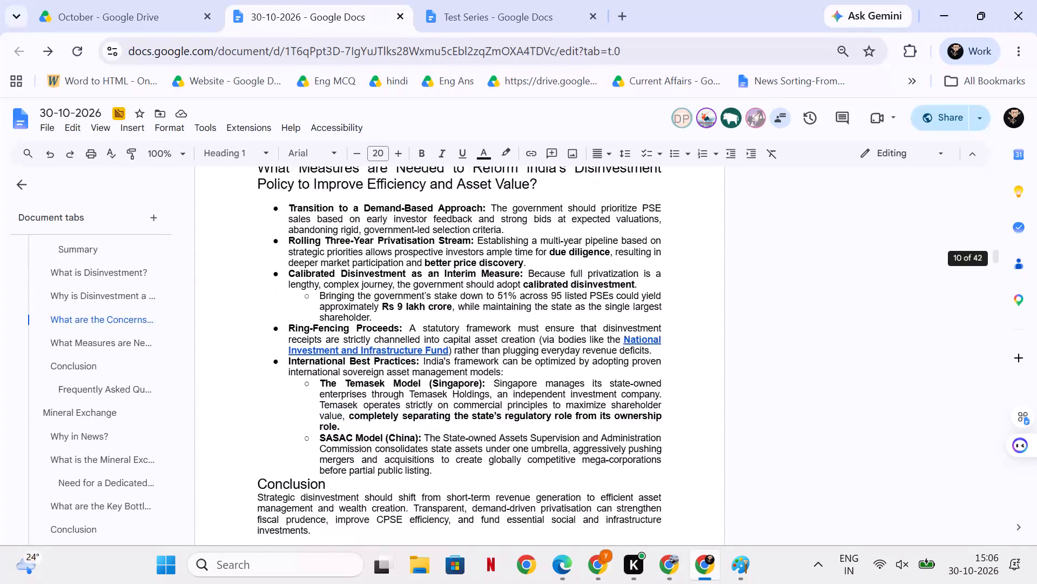
{"action": "scroll", "coordinate": [299, 313], "scroll_direction": "down", "scroll_amount": 2}
{"action": "left_click", "coordinate": [85, 384]}
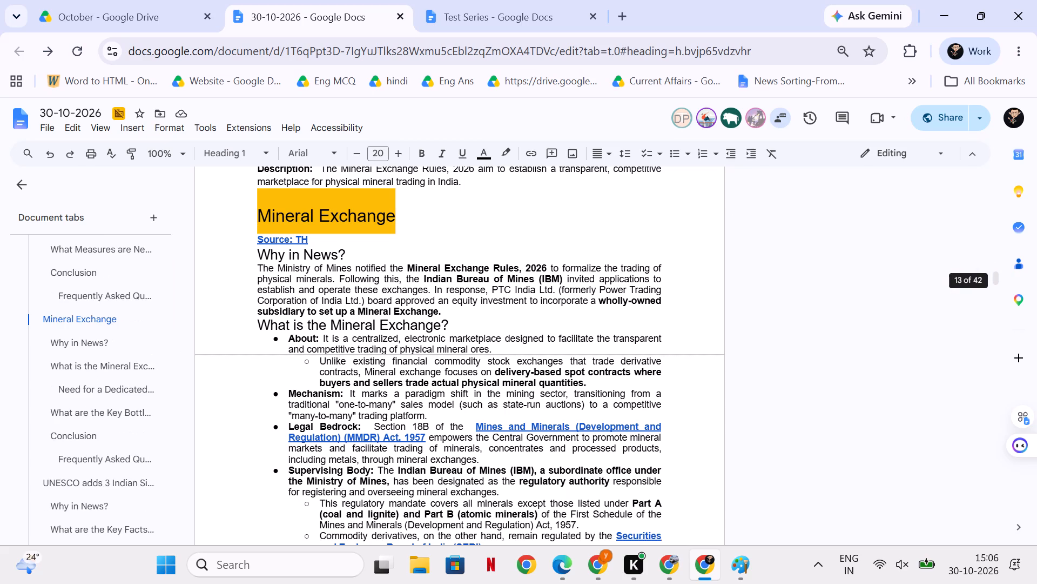
{"action": "scroll", "coordinate": [274, 240], "scroll_direction": "up", "scroll_amount": 1}
{"action": "left_click_drag", "start_coordinate": [251, 194], "coordinate": [307, 379]}
{"action": "scroll", "coordinate": [307, 379], "scroll_direction": "down", "scroll_amount": 8}
{"action": "left_click_drag", "start_coordinate": [307, 379], "coordinate": [480, 428]}
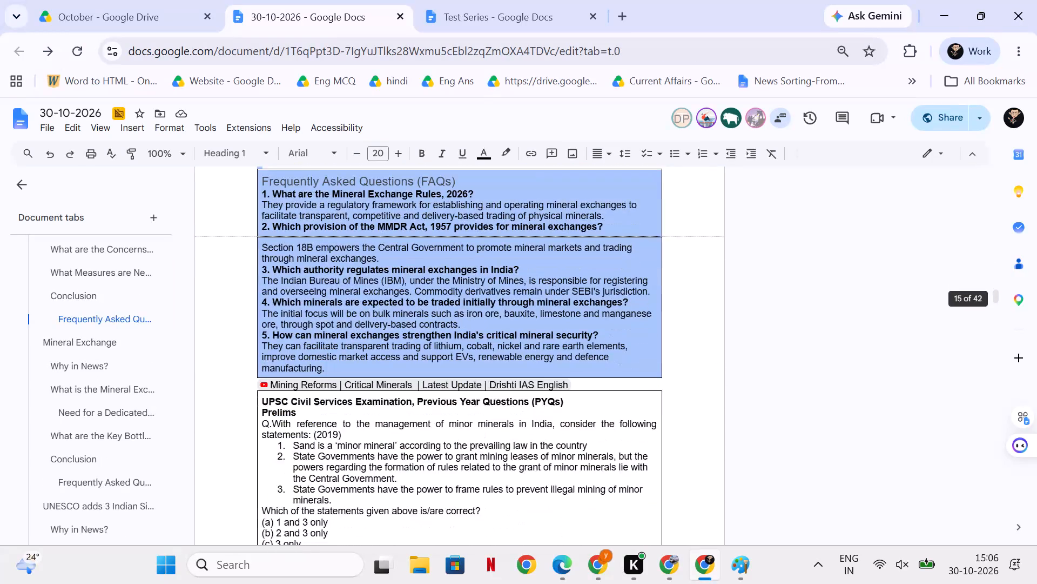
{"action": "scroll", "coordinate": [480, 428], "scroll_direction": "down", "scroll_amount": 5}
{"action": "left_click_drag", "start_coordinate": [480, 428], "coordinate": [500, 406]}
{"action": "key", "text": "ctrl+shift+c"}
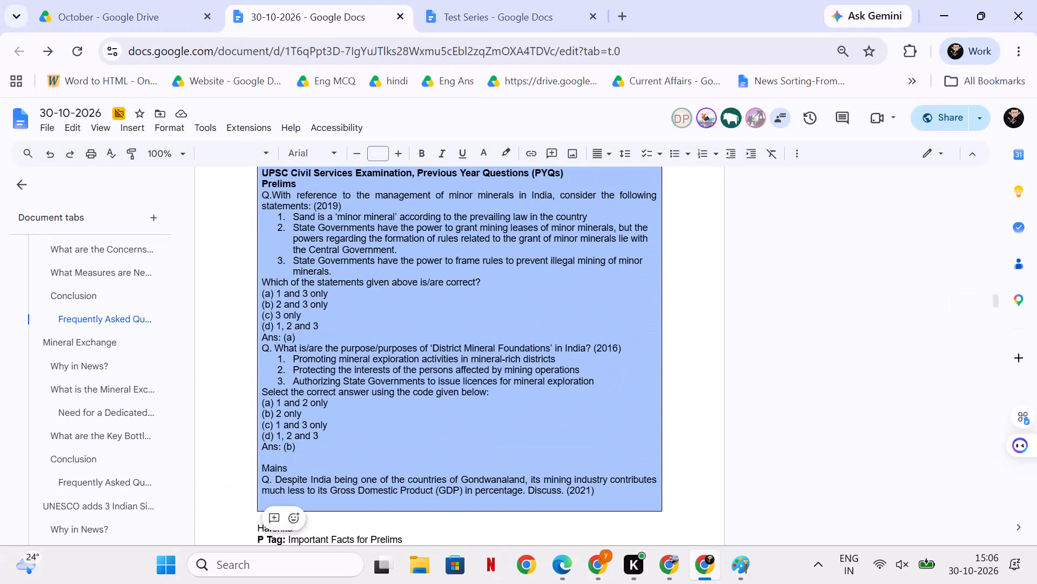
{"action": "left_click", "coordinate": [606, 428]}
{"action": "left_click", "coordinate": [560, 416]}
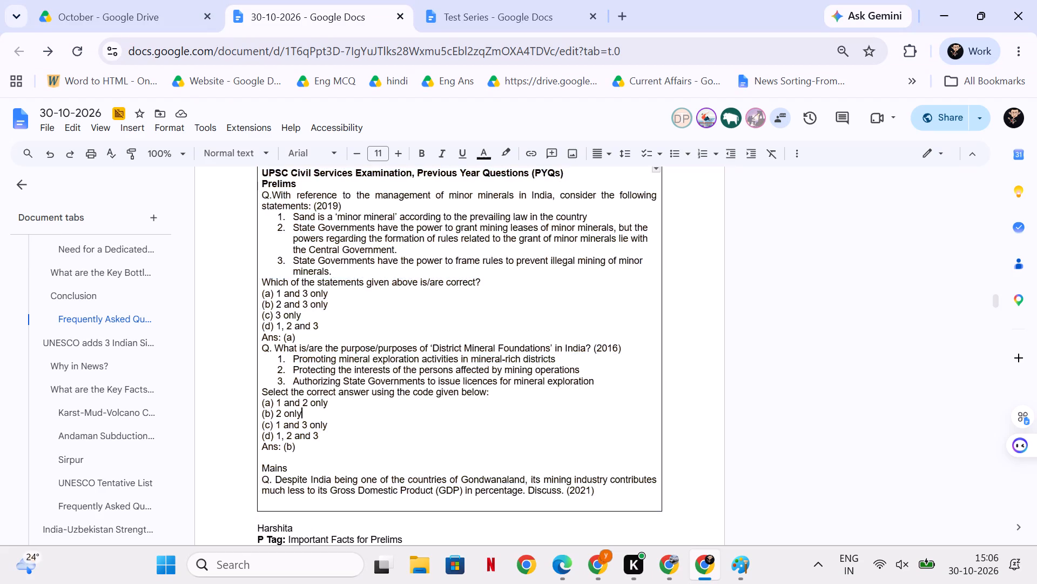
Check the word count of the Youth Unrest under Neoliberalism article in the 30-10-2026 document, from its author line through the PYQ box.
{"action": "scroll", "coordinate": [560, 416], "scroll_direction": "down", "scroll_amount": 10}
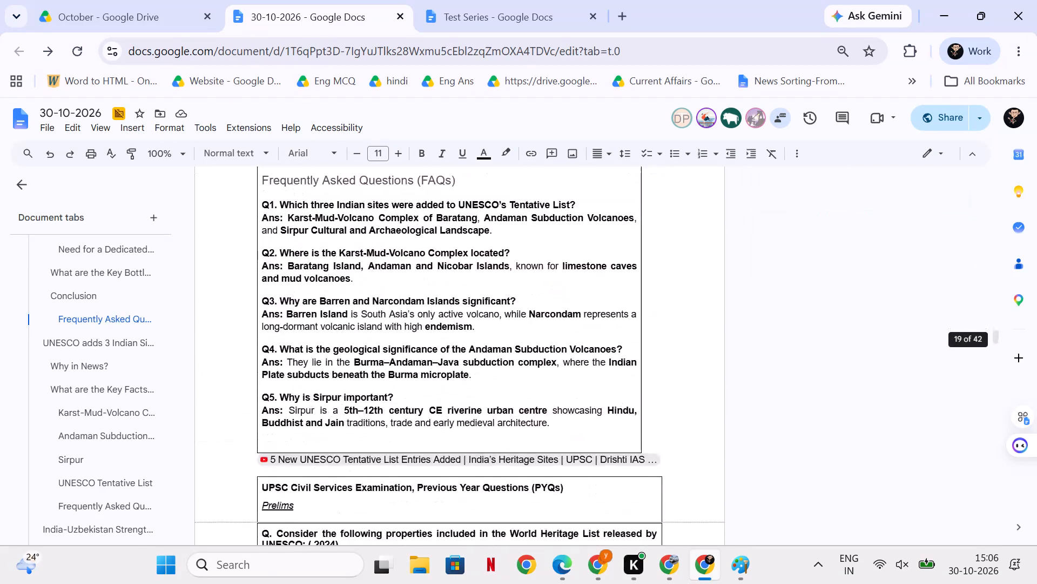
{"action": "scroll", "coordinate": [560, 416], "scroll_direction": "down", "scroll_amount": 11}
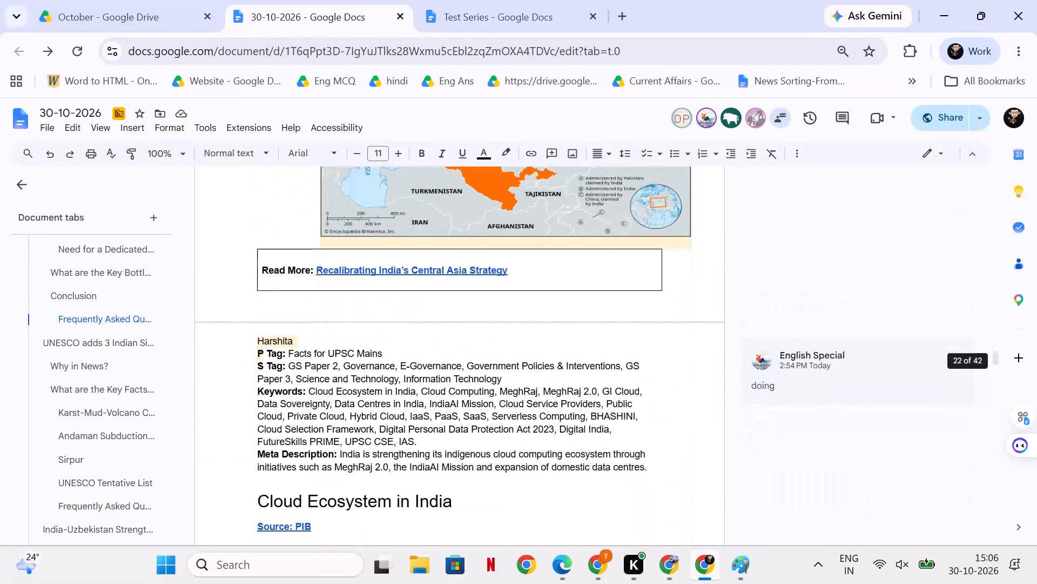
{"action": "scroll", "coordinate": [534, 403], "scroll_direction": "down", "scroll_amount": 11}
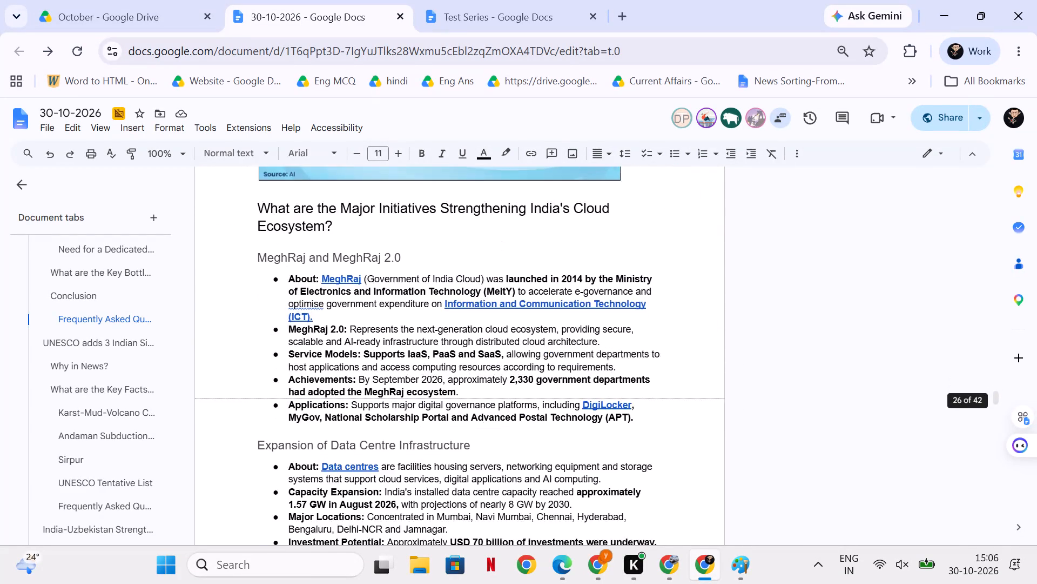
{"action": "scroll", "coordinate": [286, 326], "scroll_direction": "down", "scroll_amount": 11}
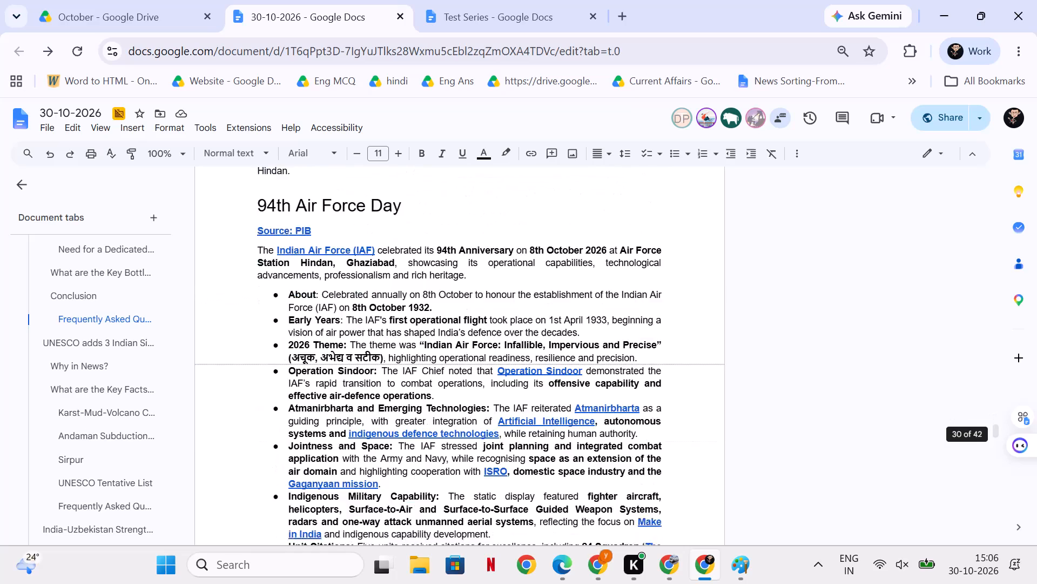
{"action": "scroll", "coordinate": [286, 326], "scroll_direction": "down", "scroll_amount": 6}
{"action": "scroll", "coordinate": [286, 326], "scroll_direction": "up", "scroll_amount": 1}
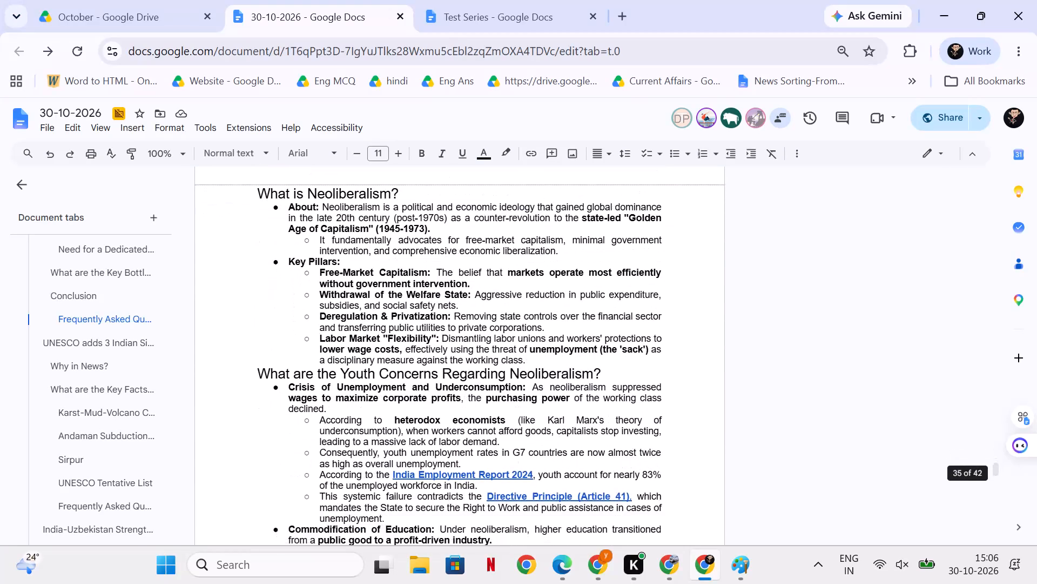
{"action": "scroll", "coordinate": [286, 326], "scroll_direction": "up", "scroll_amount": 1}
{"action": "scroll", "coordinate": [286, 326], "scroll_direction": "down", "scroll_amount": 1}
{"action": "left_click", "coordinate": [206, 376]}
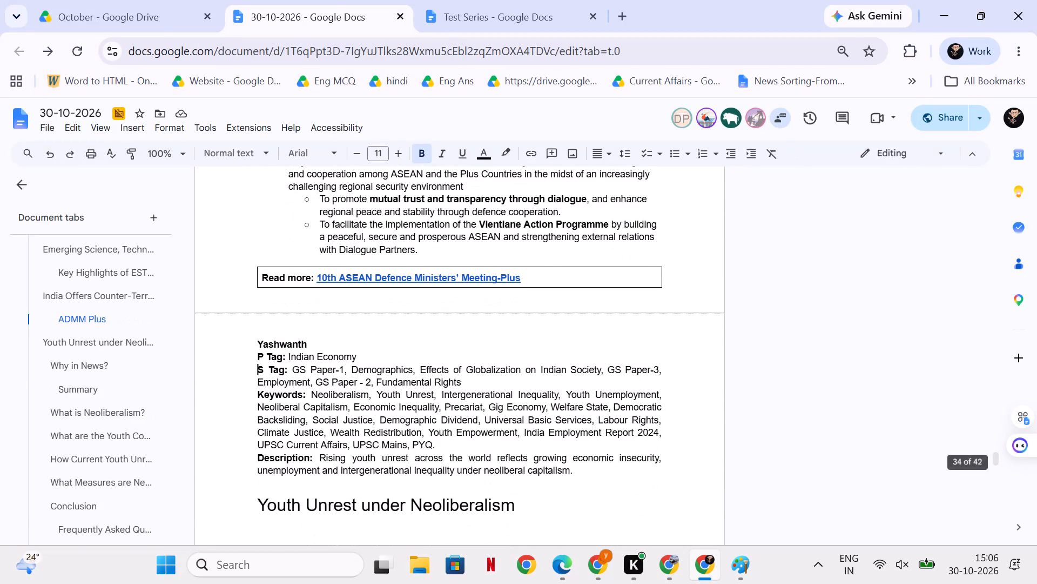
{"action": "left_click", "coordinate": [206, 353]}
{"action": "left_click", "coordinate": [206, 346]}
{"action": "left_click_drag", "start_coordinate": [206, 346], "coordinate": [314, 396]}
{"action": "scroll", "coordinate": [247, 417], "scroll_direction": "down", "scroll_amount": 4}
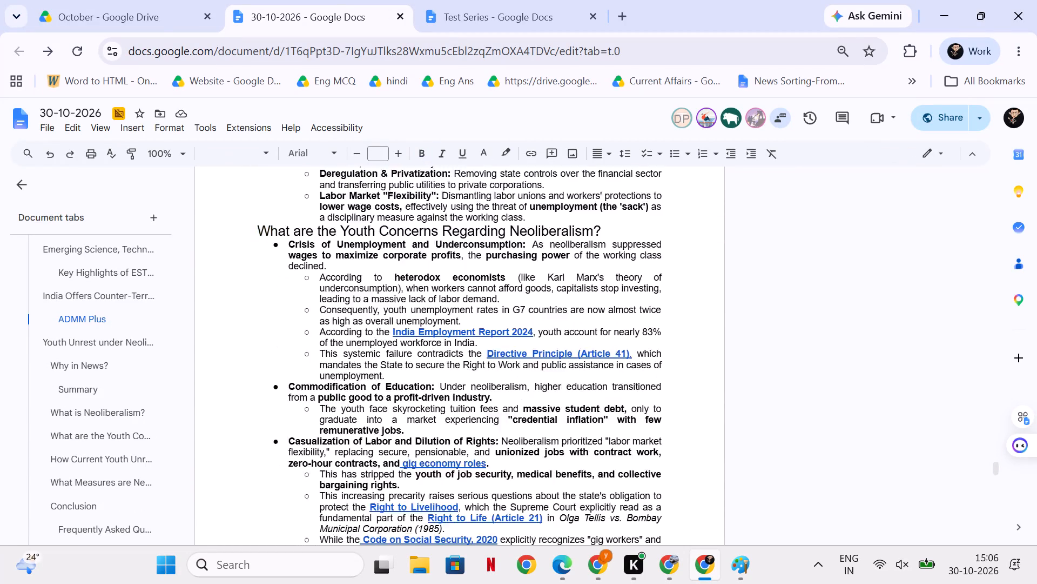
{"action": "left_click_drag", "start_coordinate": [314, 396], "coordinate": [435, 426]}
{"action": "scroll", "coordinate": [314, 396], "scroll_direction": "down", "scroll_amount": 9}
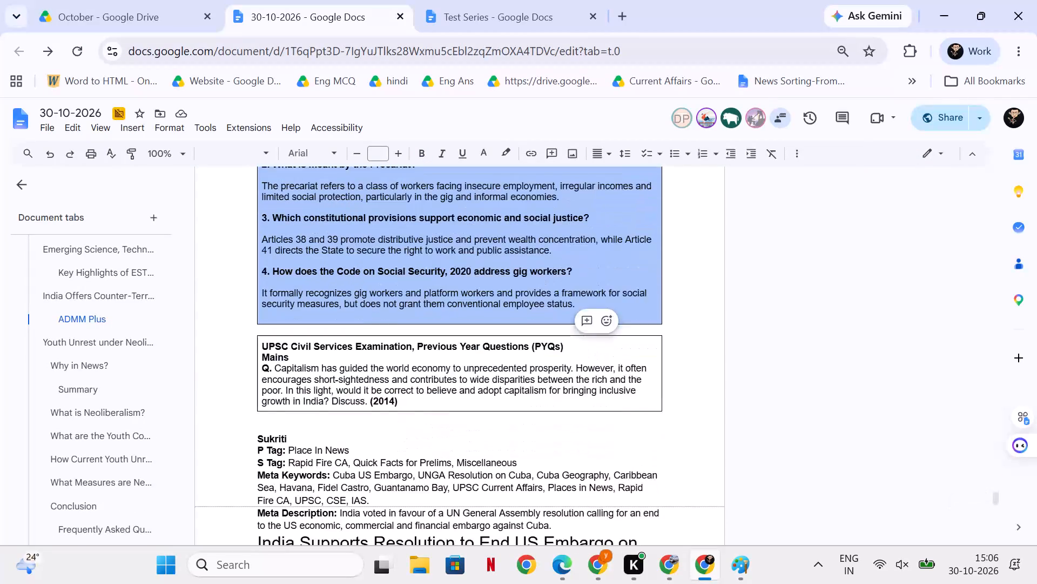
{"action": "scroll", "coordinate": [435, 426], "scroll_direction": "down", "scroll_amount": 3}
{"action": "left_click_drag", "start_coordinate": [435, 426], "coordinate": [461, 353]}
{"action": "key", "text": "ctrl+shift+c"}
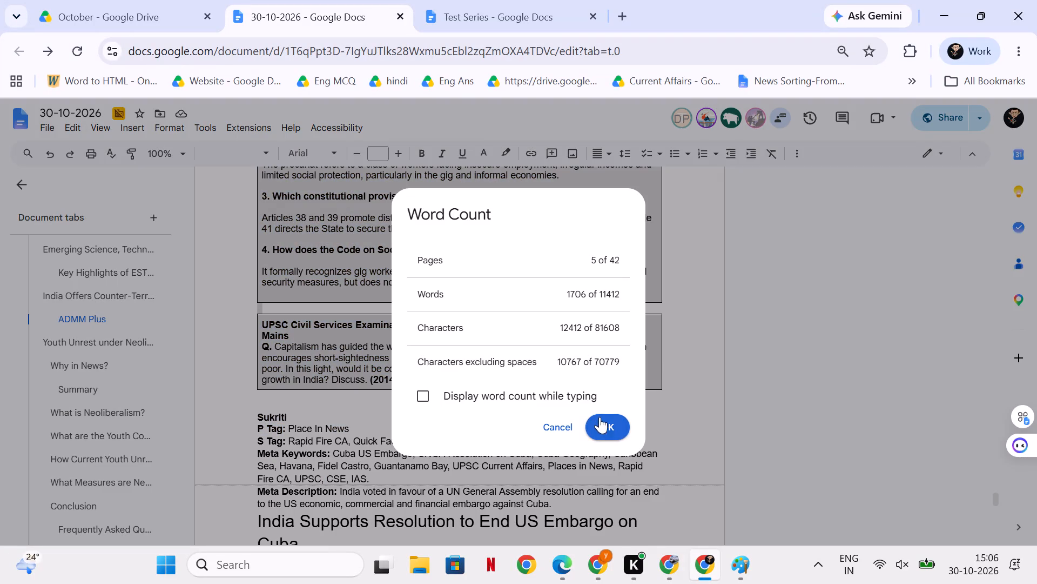